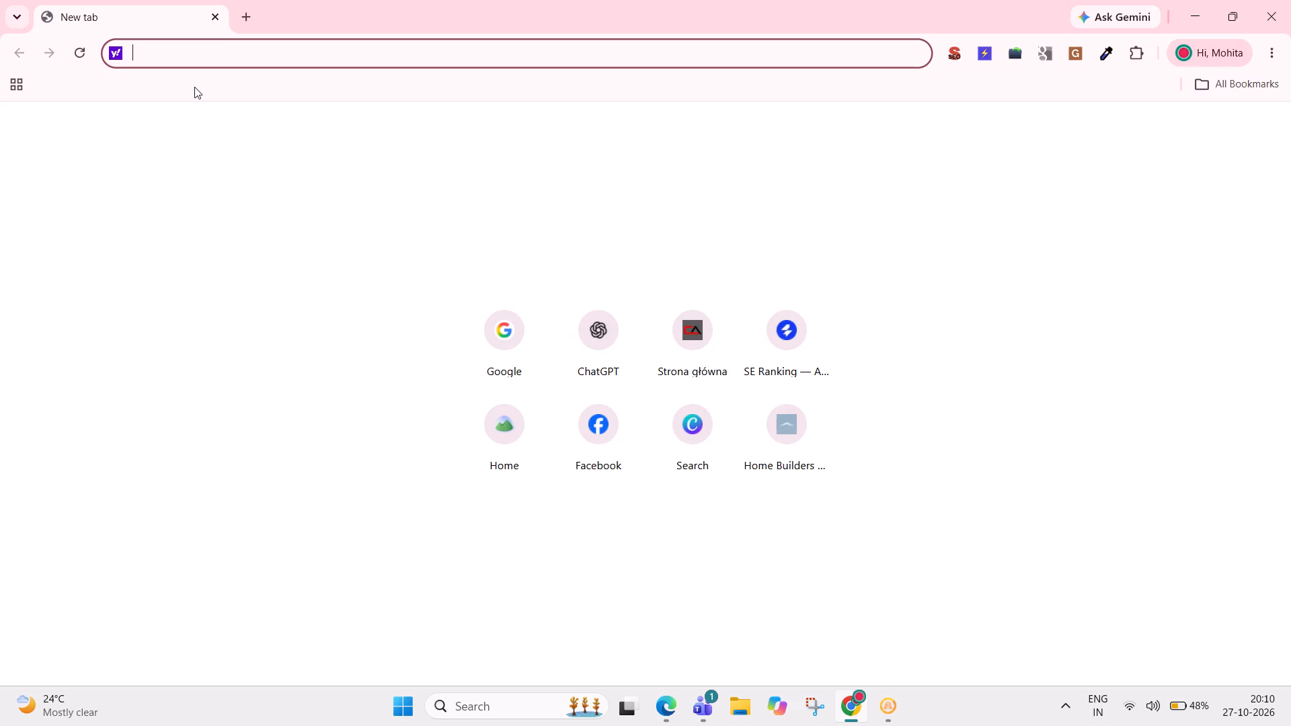
# Open the integrahomescv.ca website.
pyautogui.write('in')
pyautogui.press('Return')
pyautogui.doubleClick(177, 57)
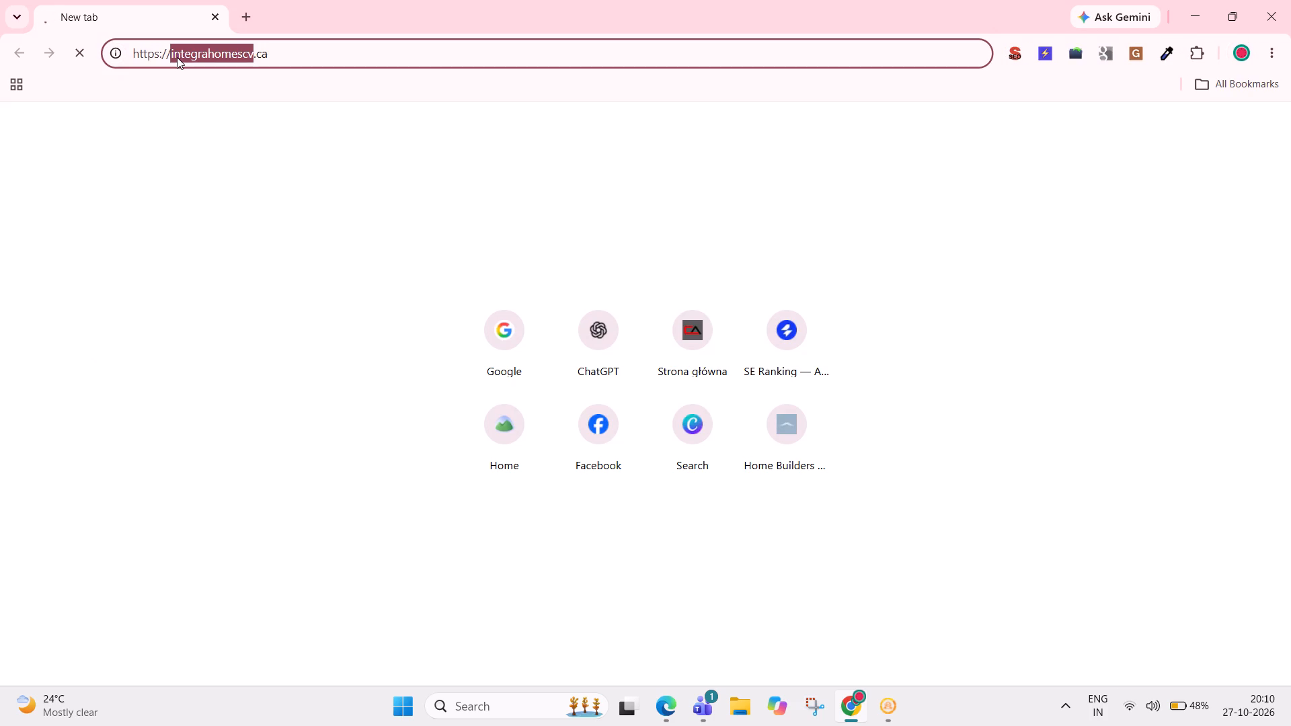
pyautogui.moveTo(284, 53); pyautogui.dragTo(175, 56)
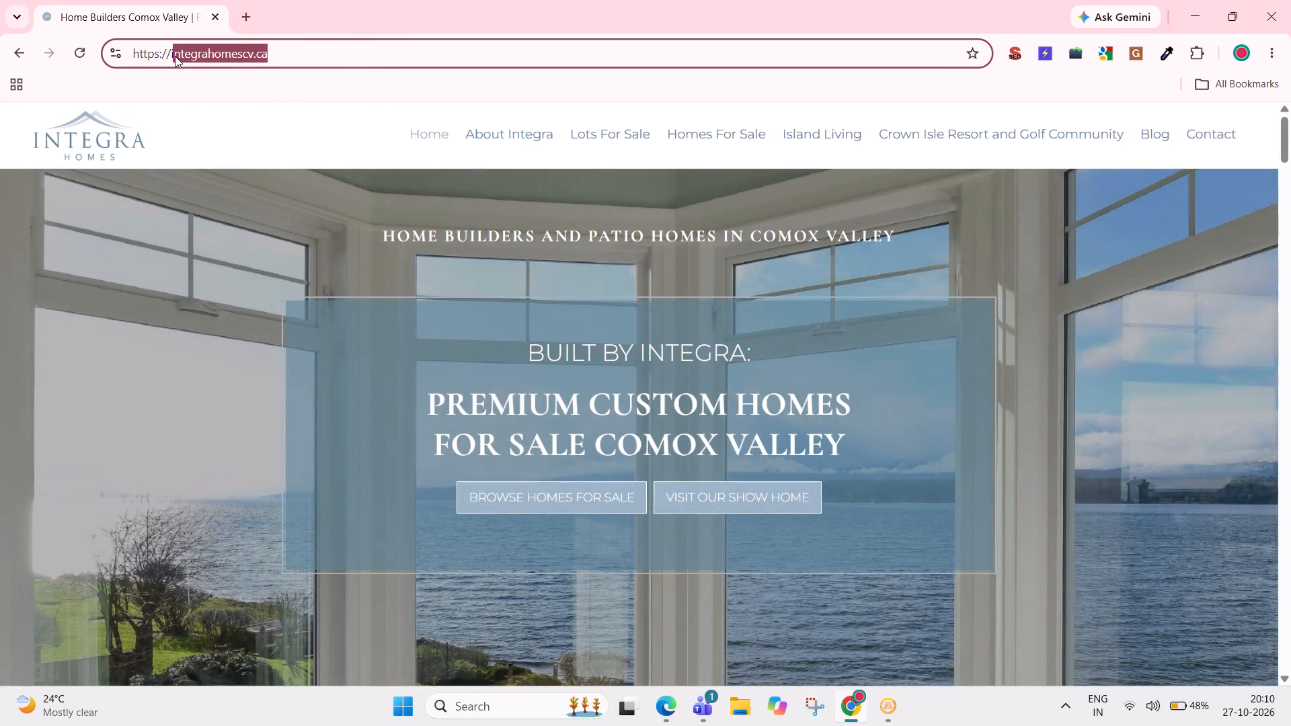
pyautogui.doubleClick(271, 48)
pyautogui.doubleClick(278, 53)
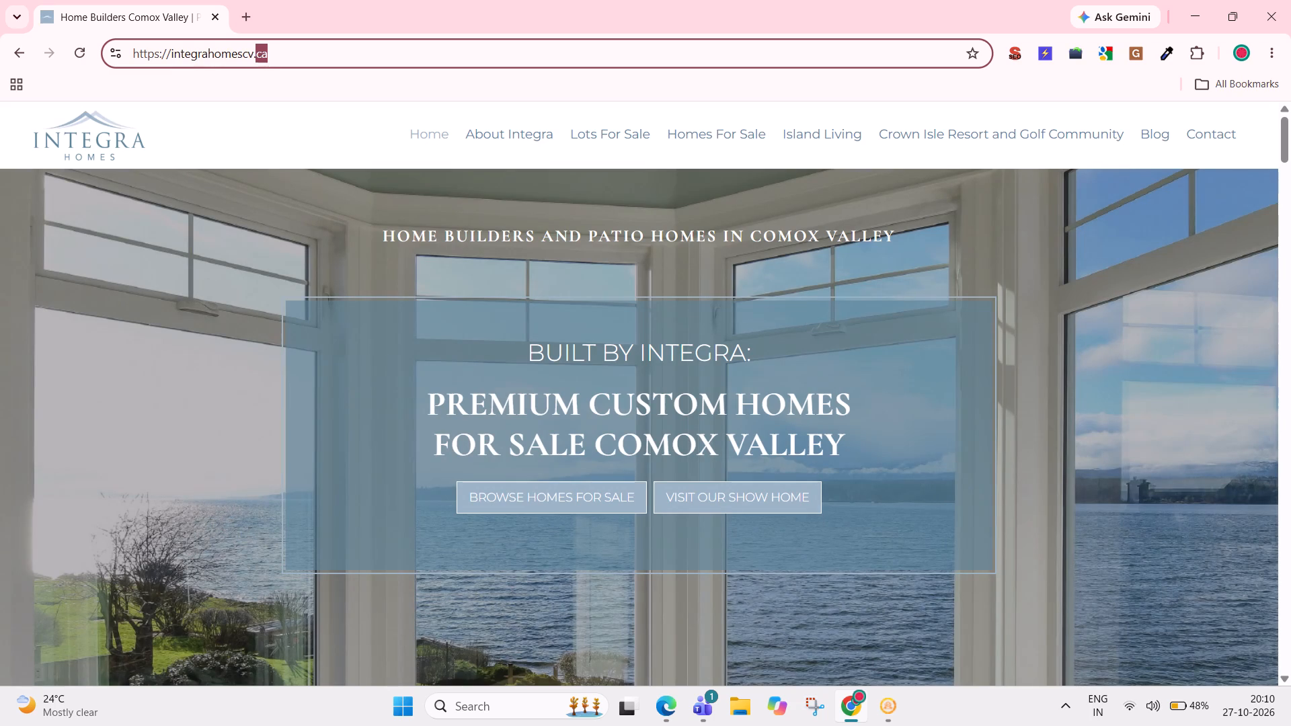
pyautogui.click(278, 53)
pyautogui.moveTo(278, 53); pyautogui.dragTo(186, 66)
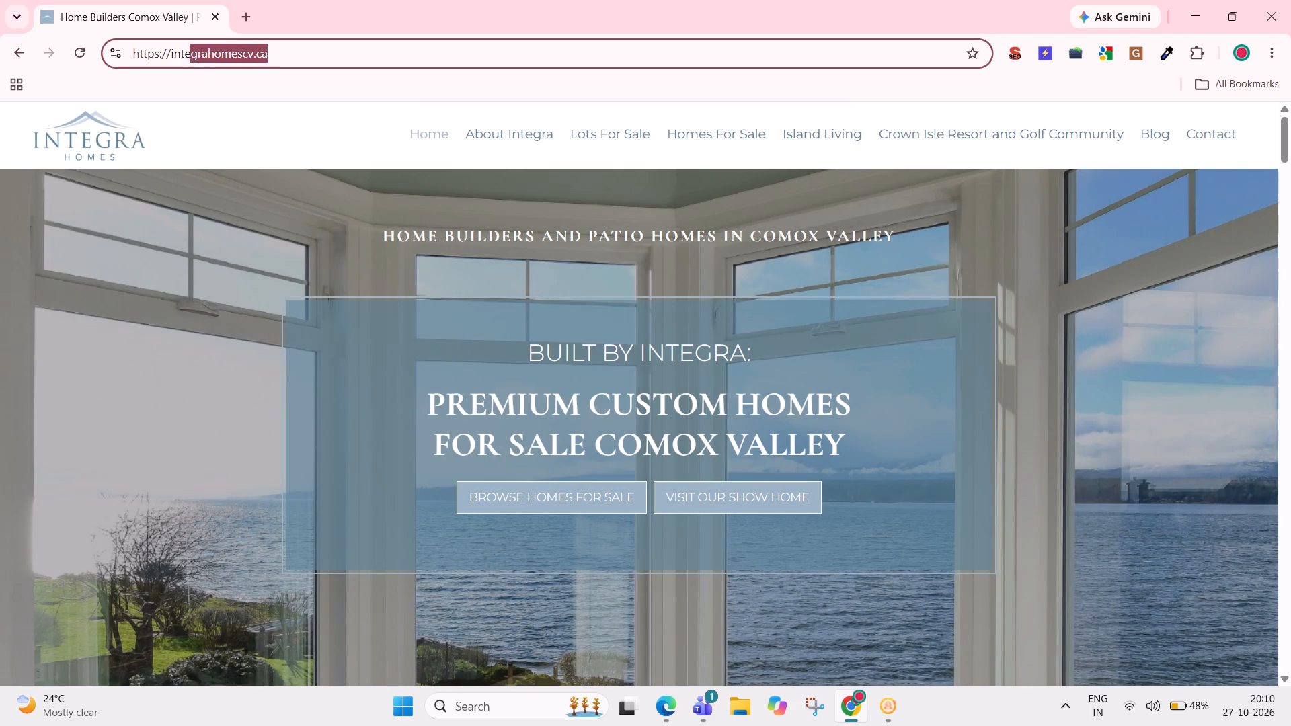
pyautogui.moveTo(186, 66); pyautogui.dragTo(171, 58)
pyautogui.moveTo(171, 58); pyautogui.dragTo(171, 58)
pyautogui.hotkey('ctrl', 'c')
# In File Explorer, open the Backlinks folder under New Volume (D:), Seo Valley, Campaigns, Integrahomes.
pyautogui.click(754, 707)
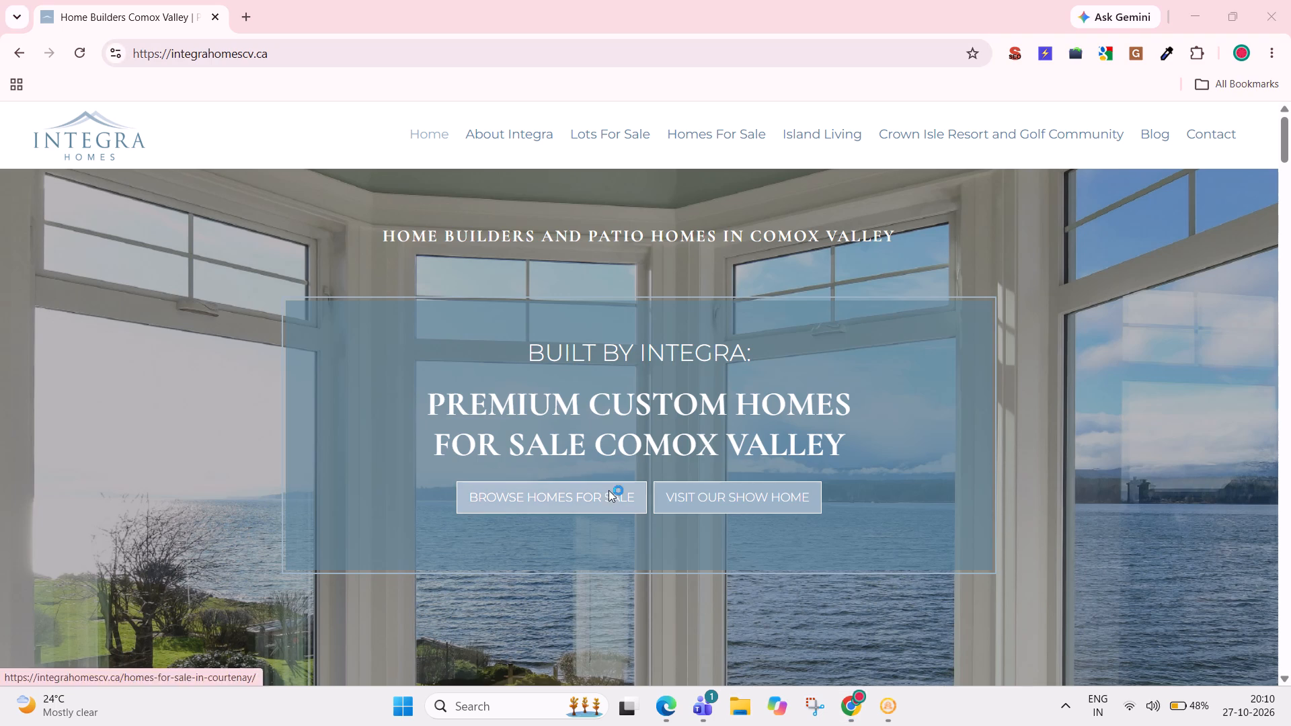
pyautogui.click(120, 590)
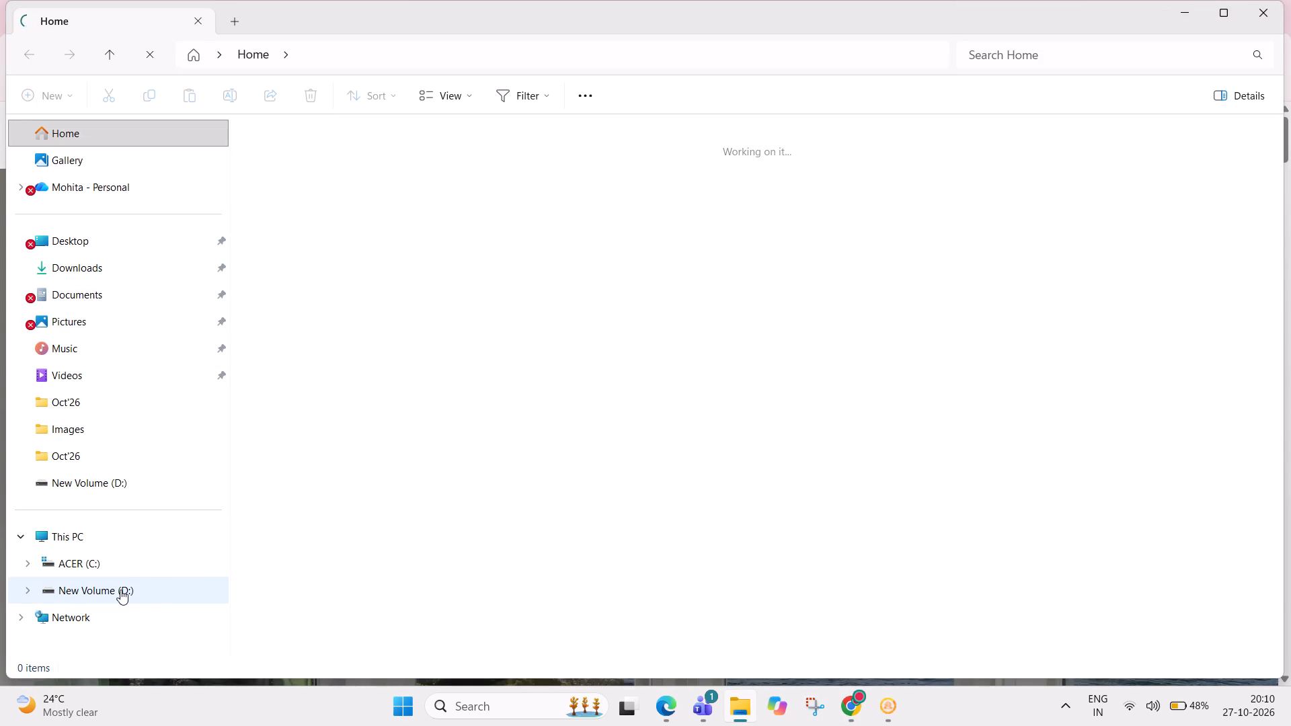
pyautogui.doubleClick(588, 155)
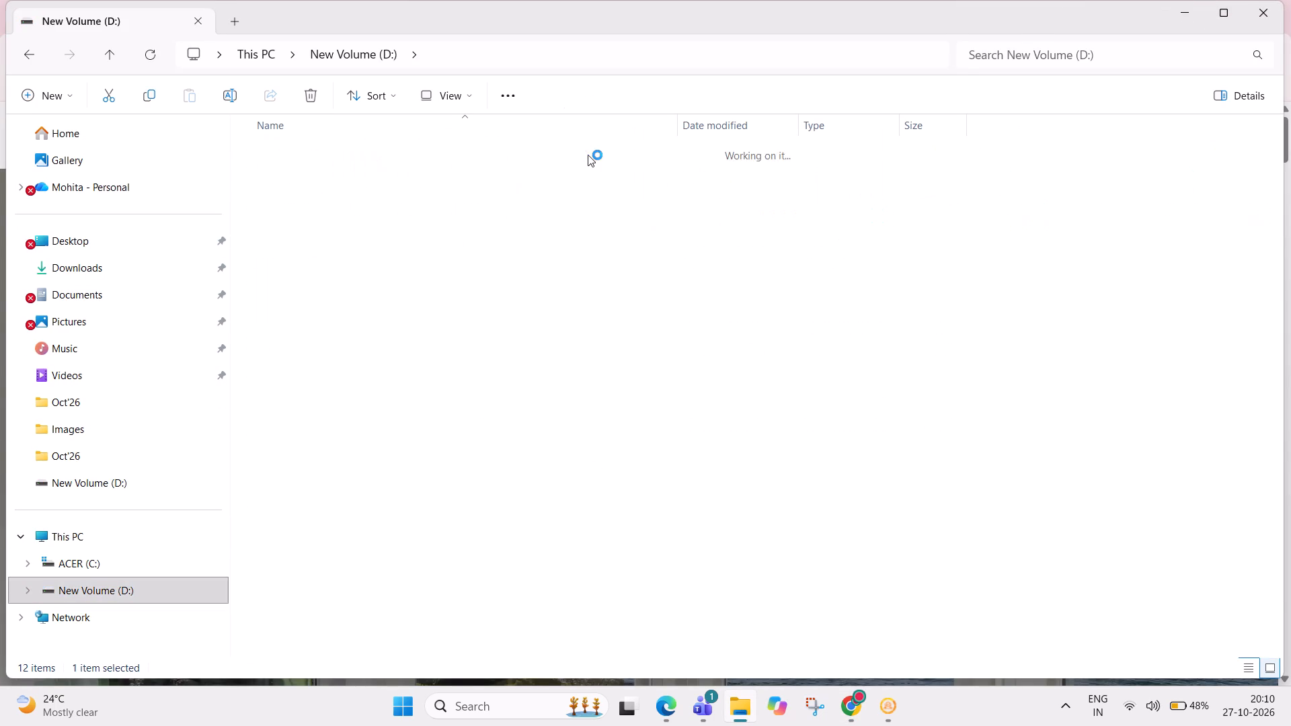
pyautogui.doubleClick(312, 150)
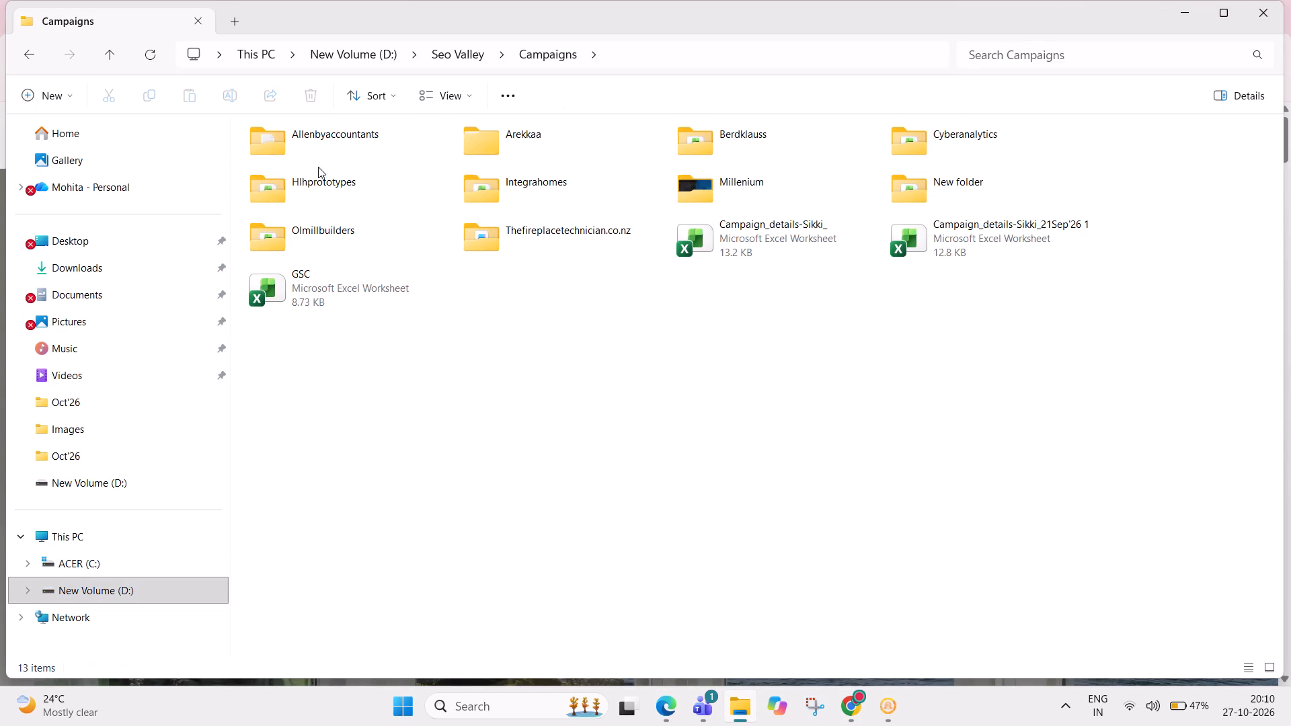
pyautogui.doubleClick(594, 184)
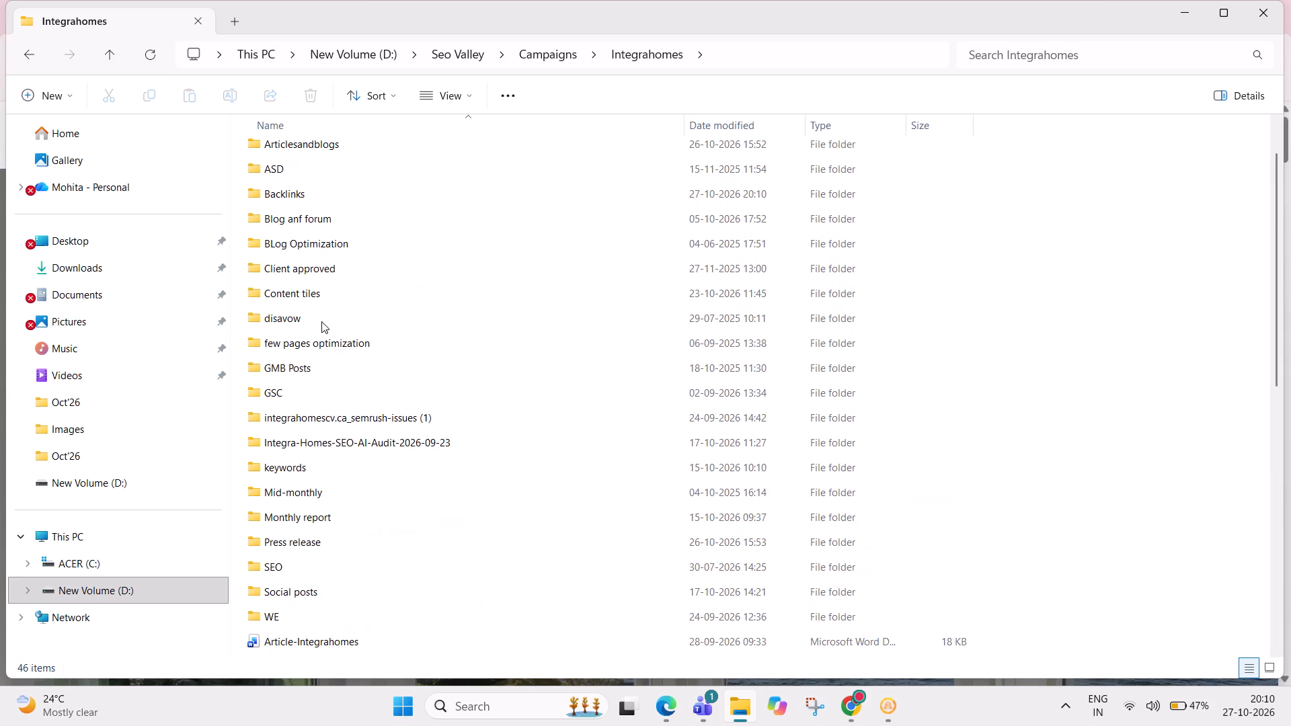
pyautogui.doubleClick(306, 195)
# Rename the Backlink-Opportunities workbook as Backlink-Opportunities-Integrahomescv.ca-Nov'26, using the copied domain with a capital I.
pyautogui.click(338, 155)
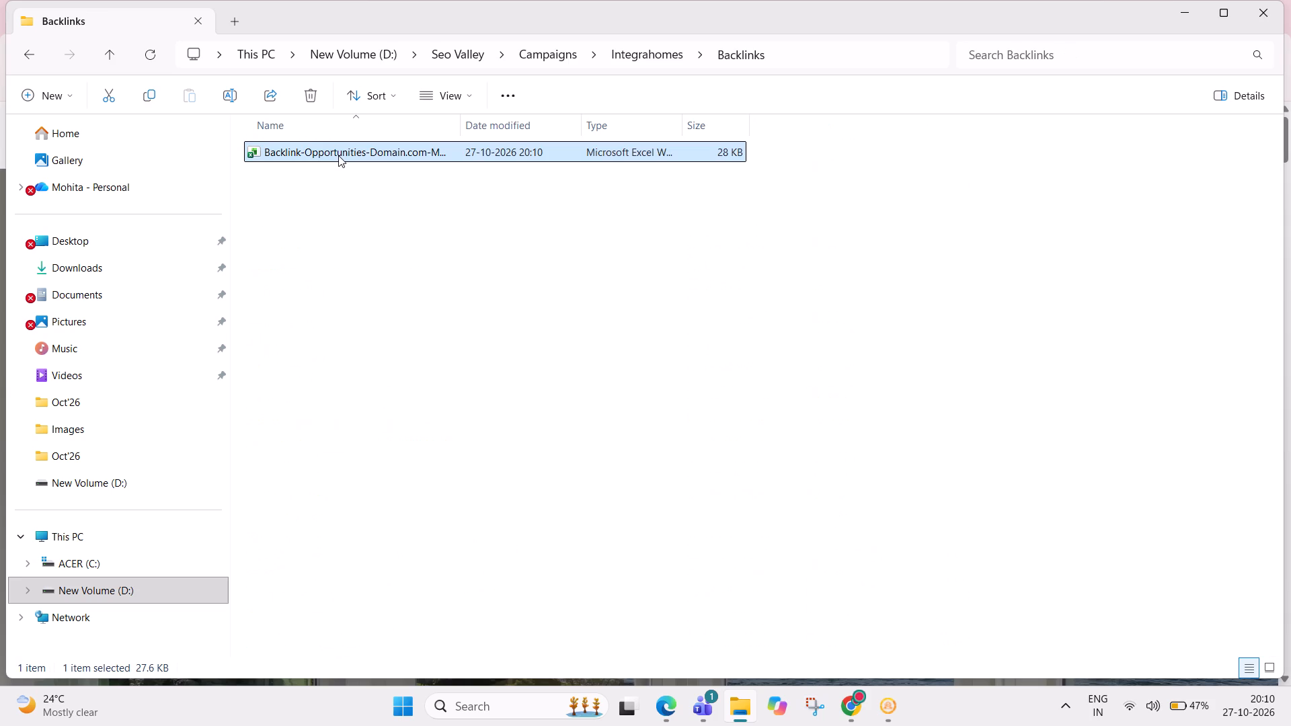
pyautogui.click(381, 150)
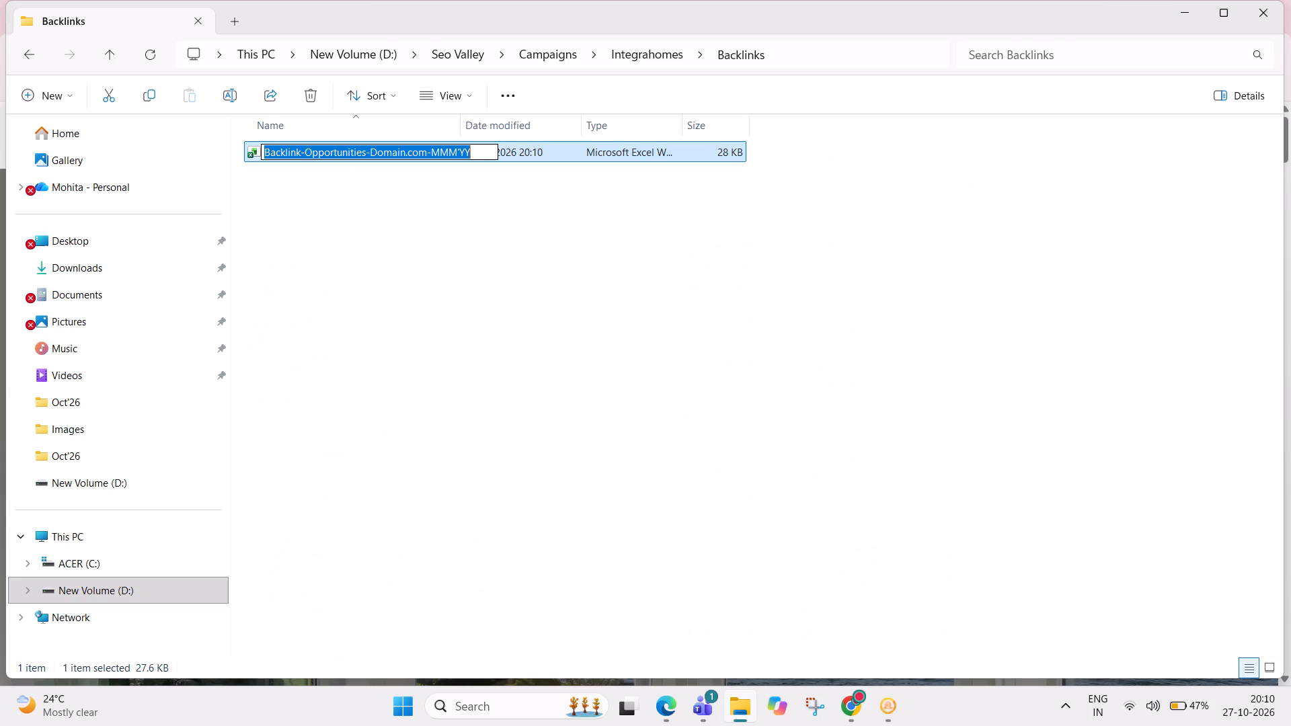
pyautogui.moveTo(372, 150); pyautogui.dragTo(480, 145)
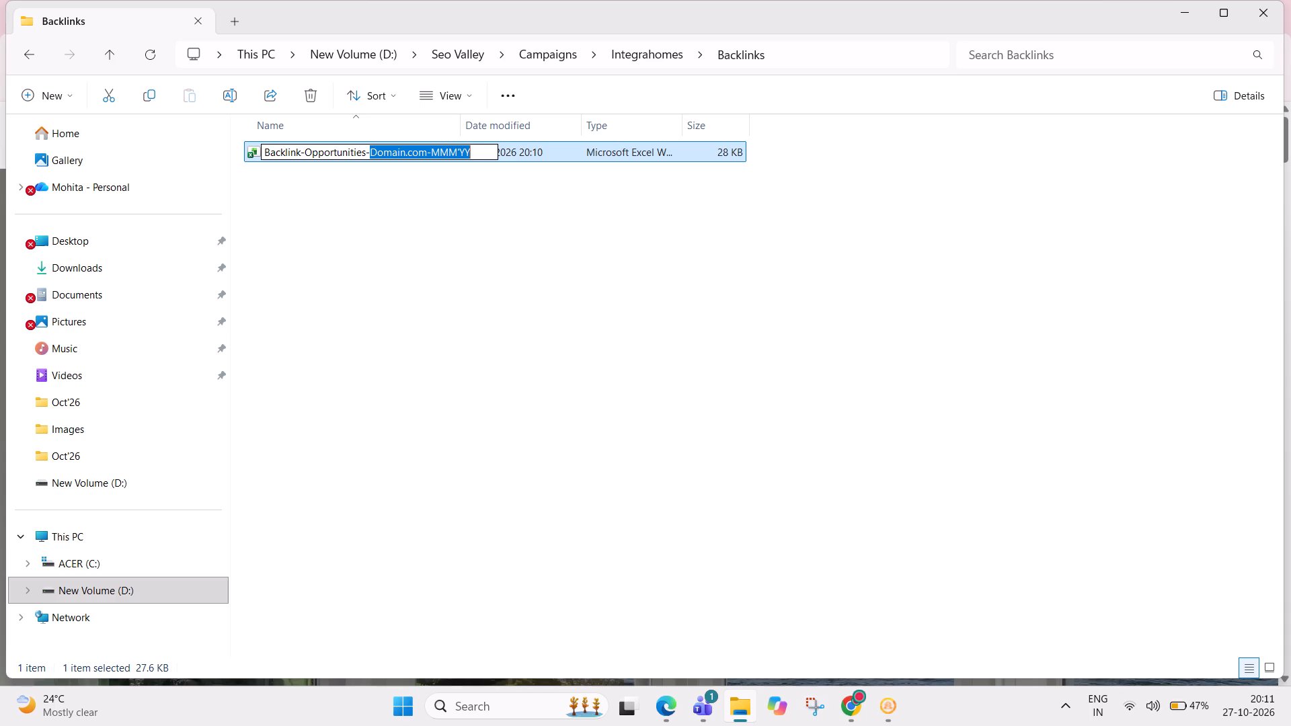
pyautogui.hotkey('ctrl', 'v')
pyautogui.press('-')
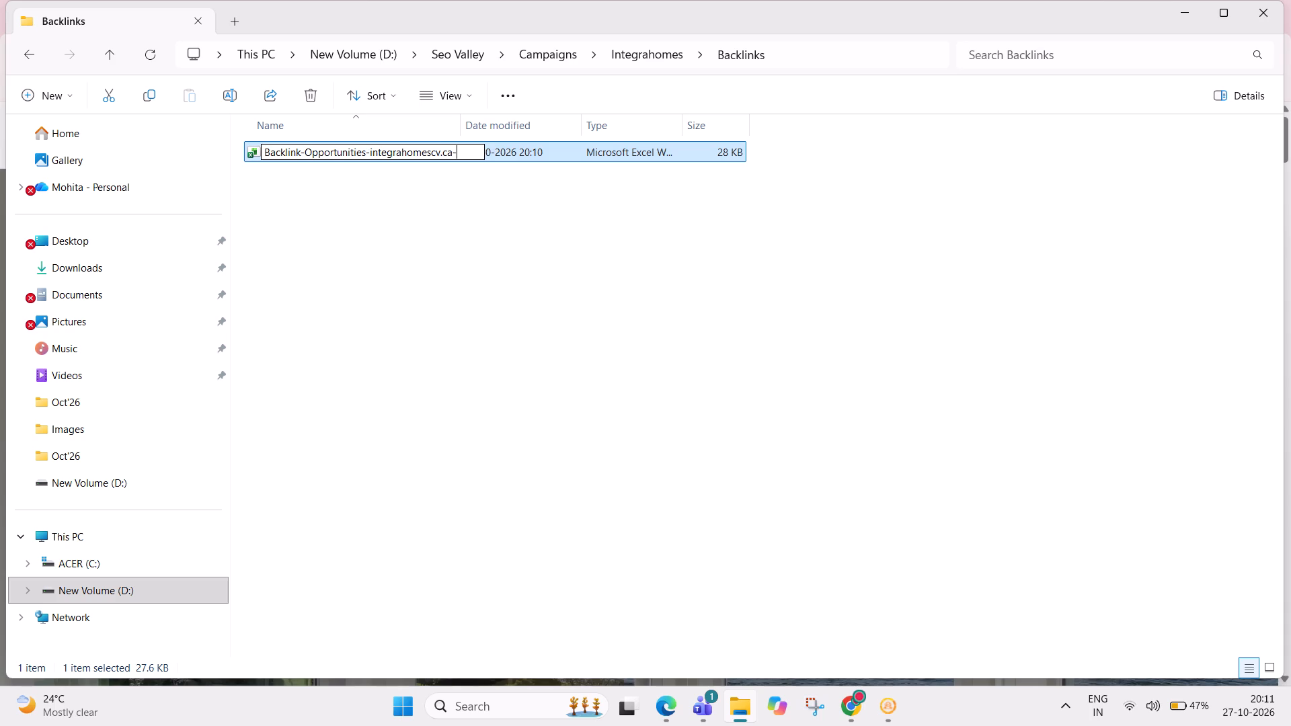
pyautogui.write("Nov'26")
pyautogui.click(370, 152)
pyautogui.press('Delete')
pyautogui.hotkey('shift', 'i')
pyautogui.press('Return')
# Open the renamed backlink opportunities workbook.
pyautogui.press('Return')
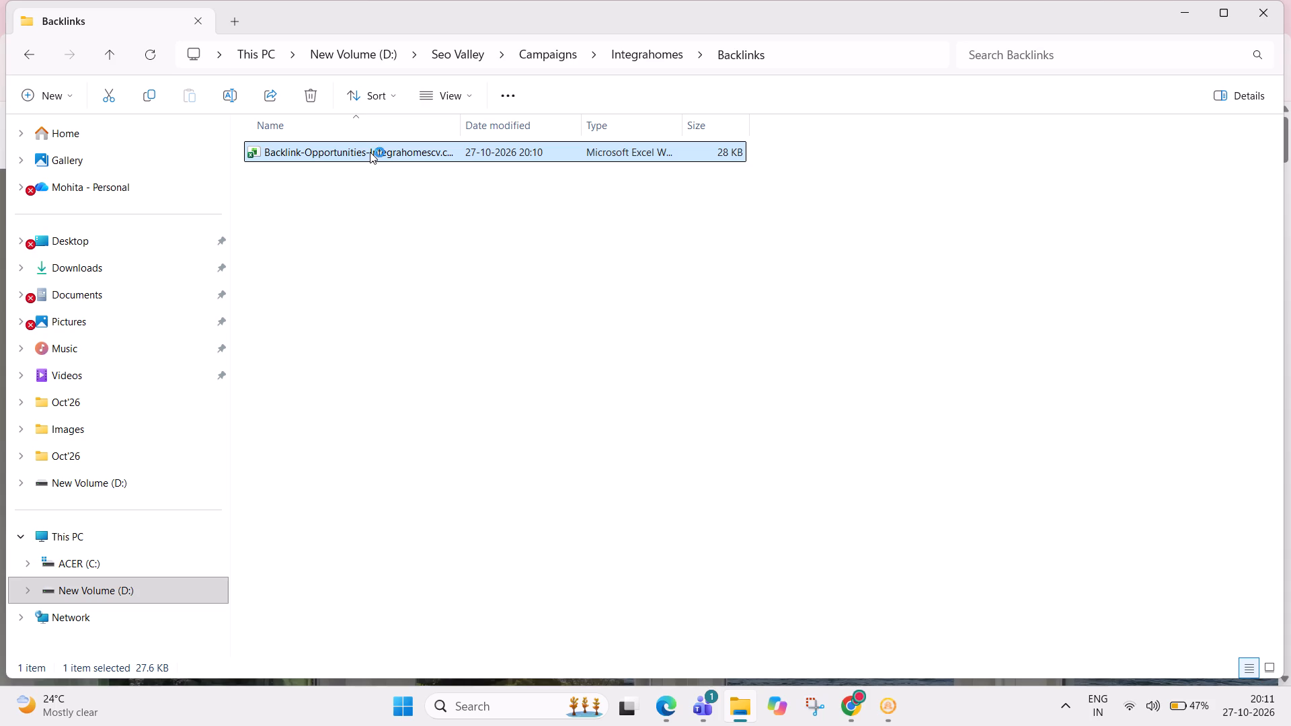
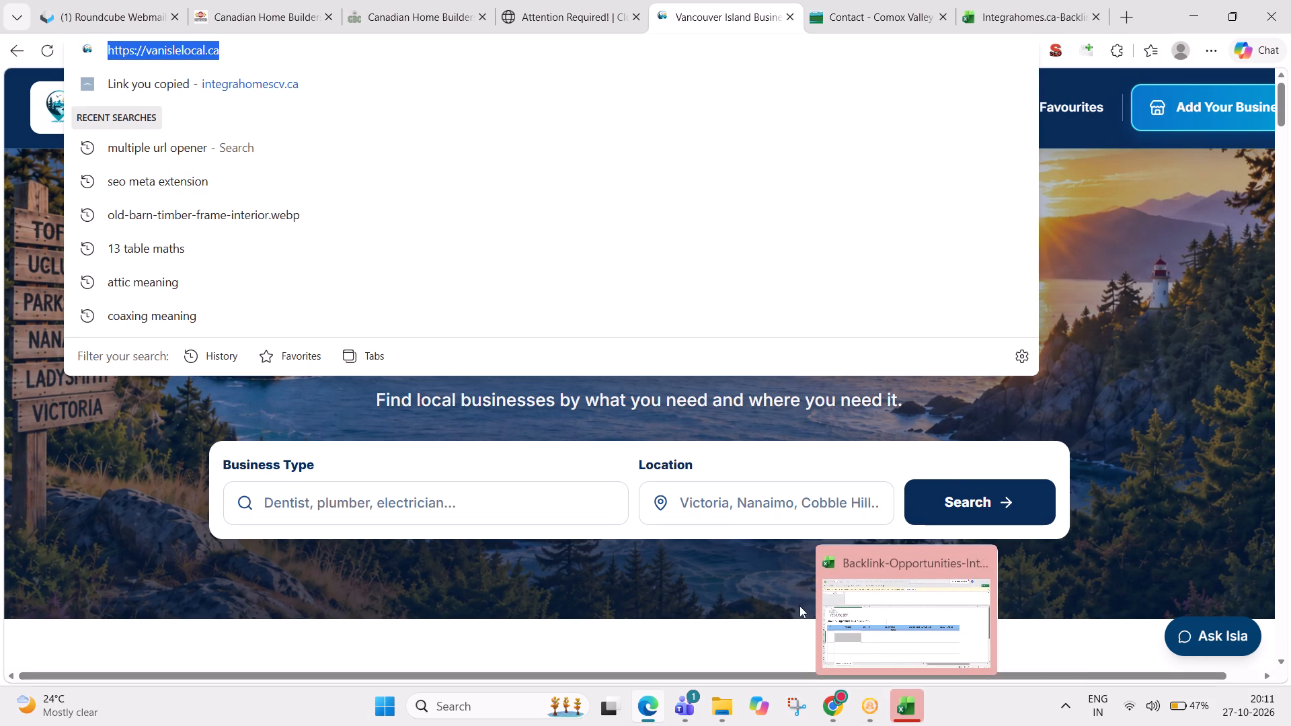
# Switch to the renamed backlink opportunities workbook in Excel and enable editing.
pyautogui.click(888, 608)
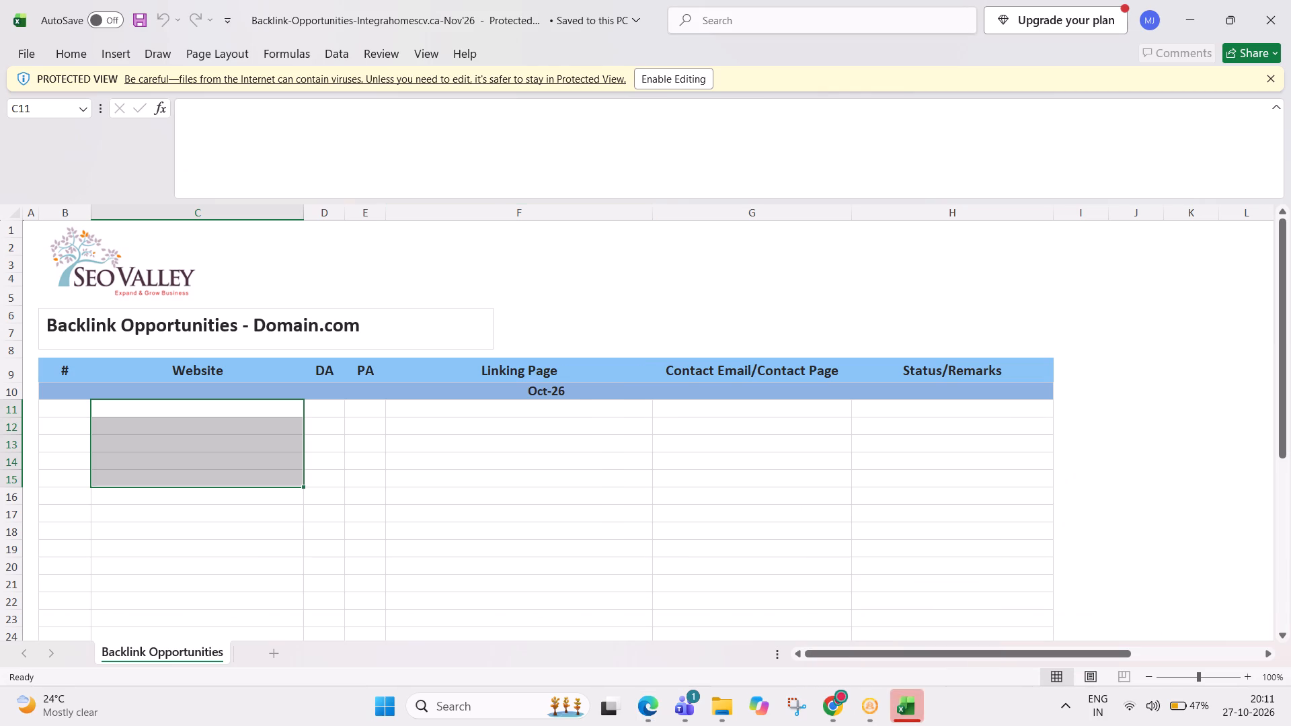
pyautogui.click(676, 82)
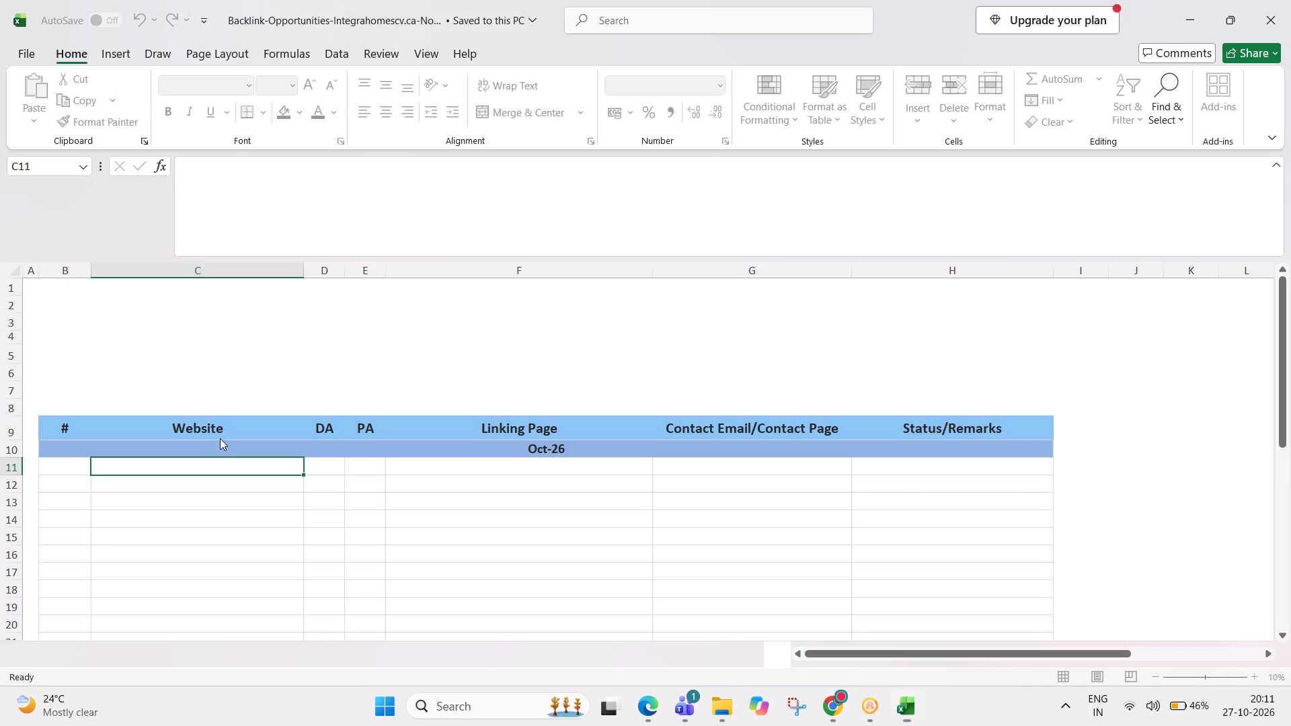
pyautogui.click(200, 469)
pyautogui.hotkey('ctrl', 'v')
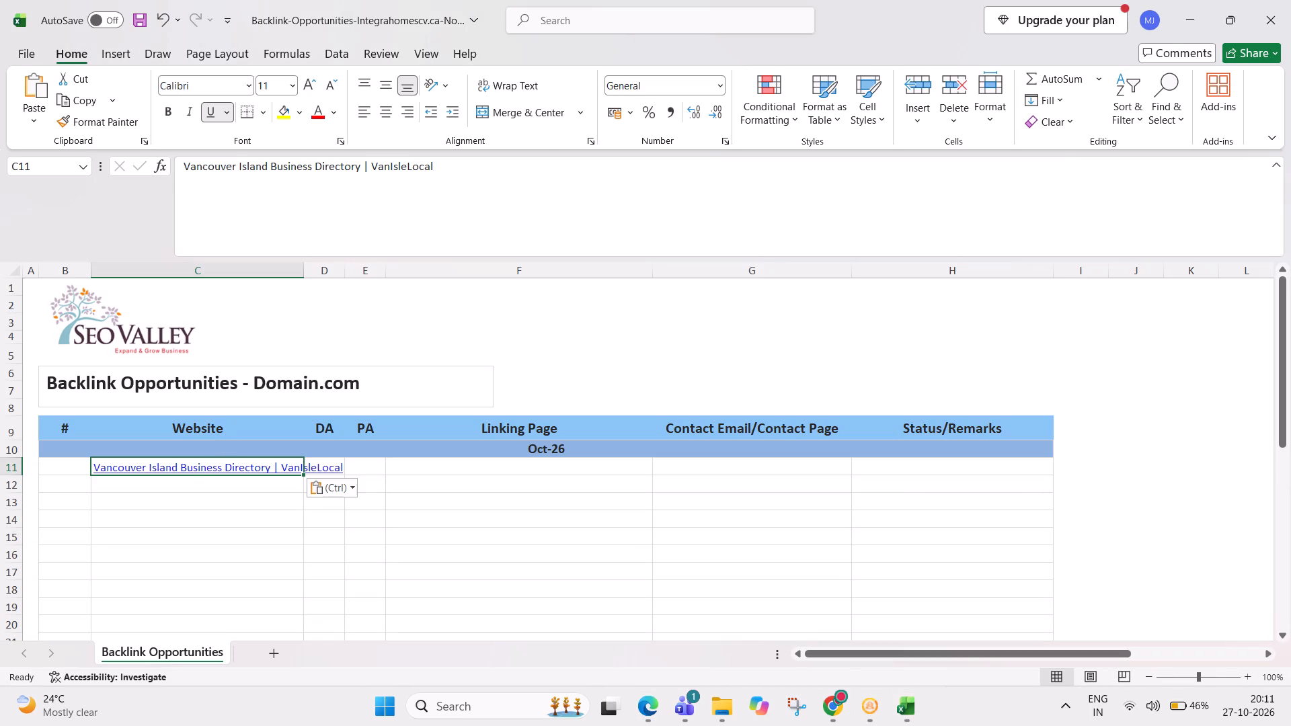
pyautogui.press('Delete')
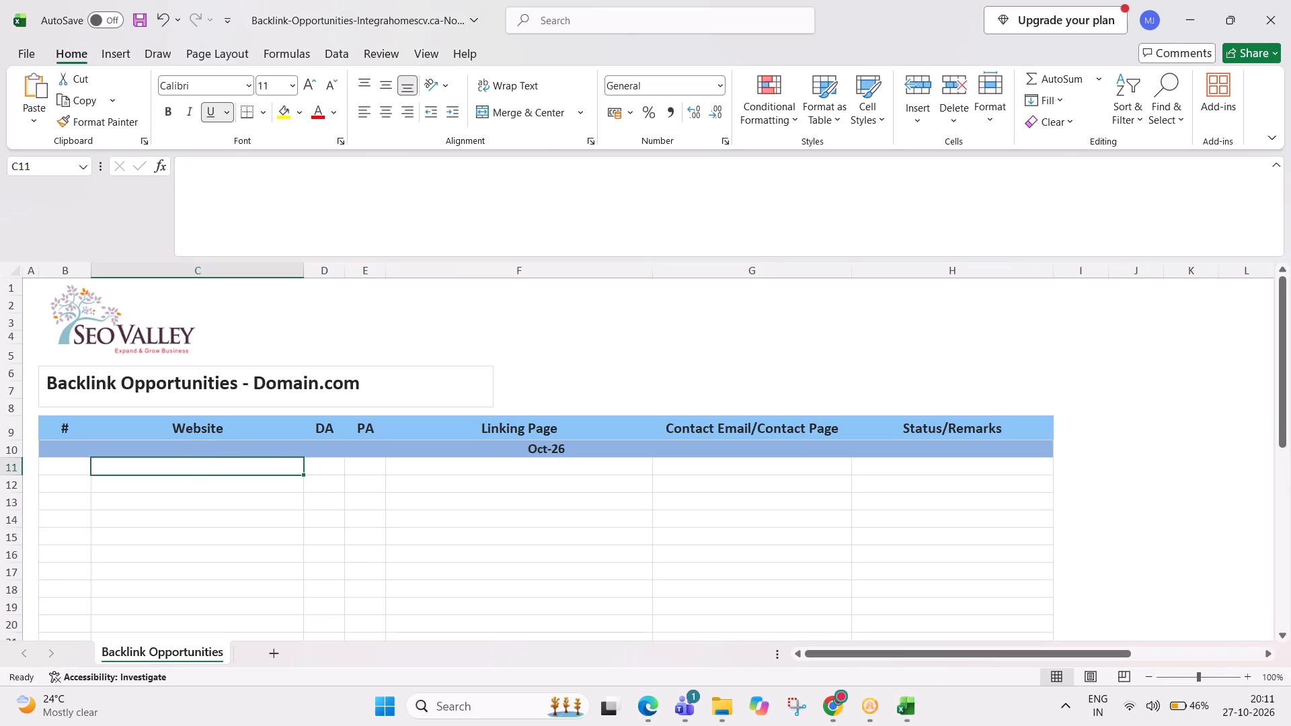
pyautogui.doubleClick(200, 469)
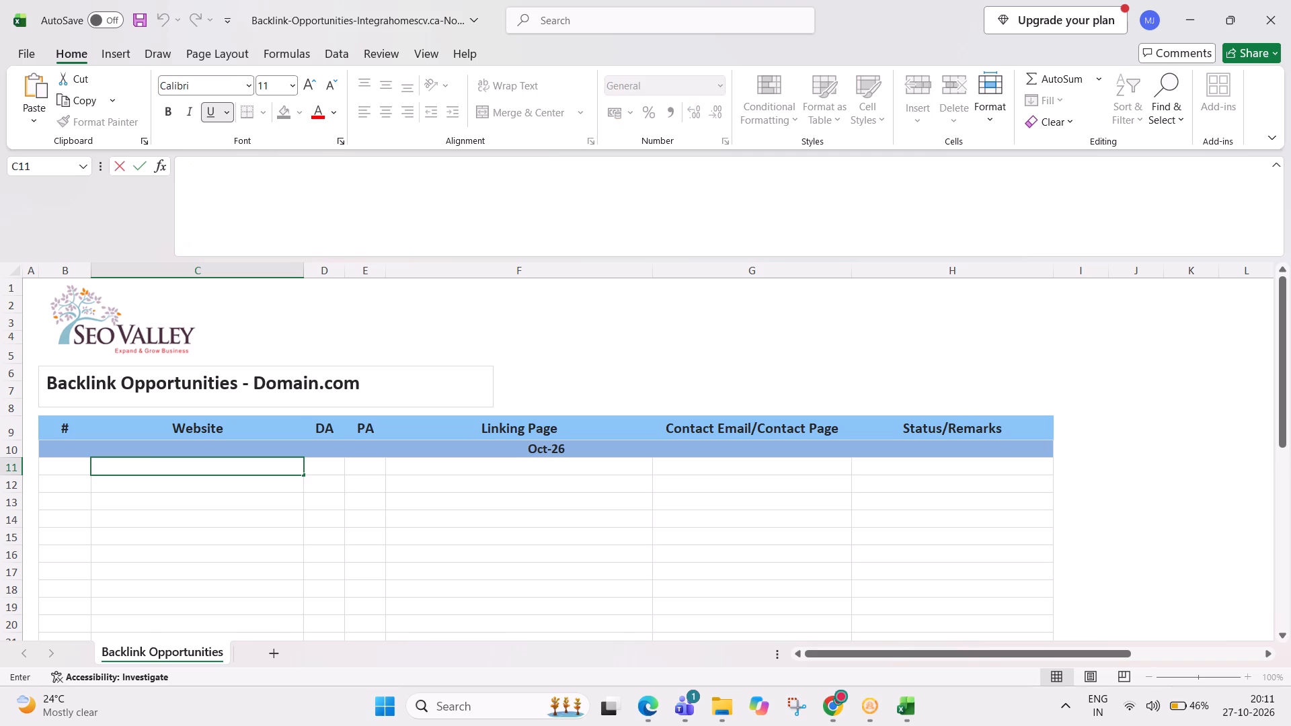
pyautogui.rightClick(183, 469)
pyautogui.click(232, 559)
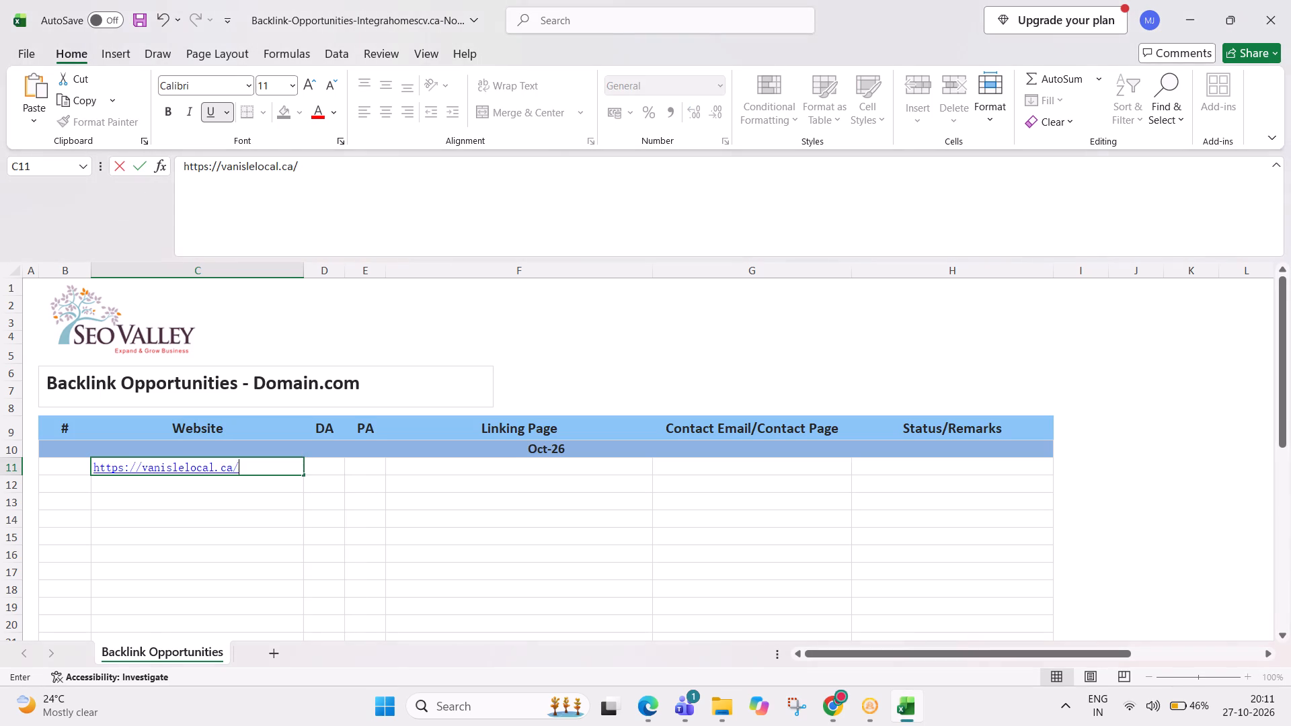
pyautogui.click(150, 487)
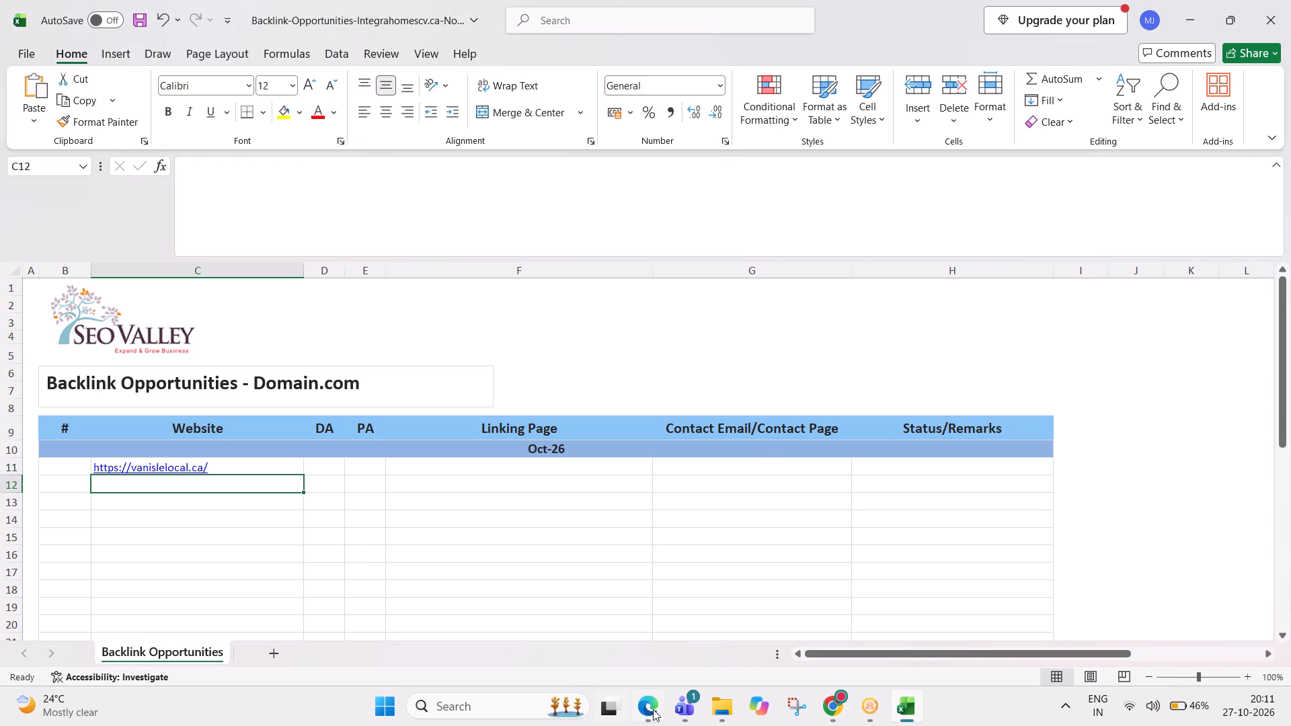
pyautogui.click(653, 710)
pyautogui.click(581, 0)
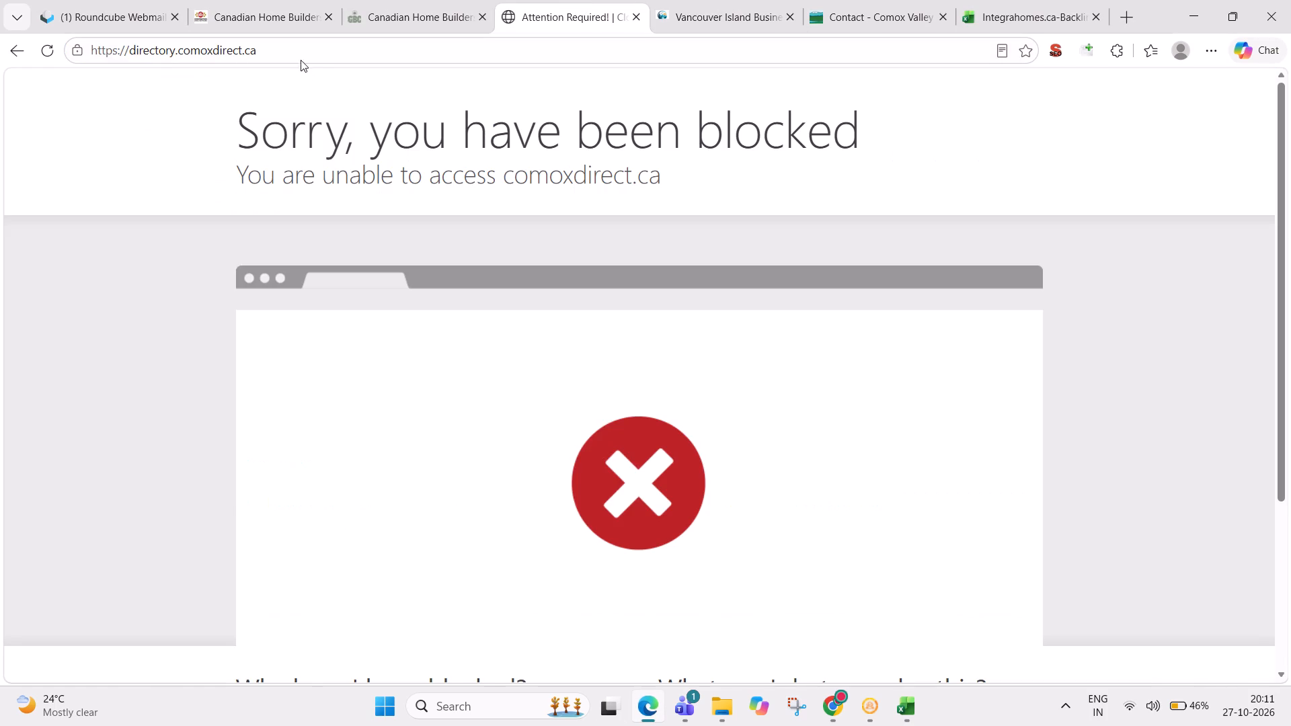
pyautogui.click(294, 54)
pyautogui.hotkey('ctrl', 'c')
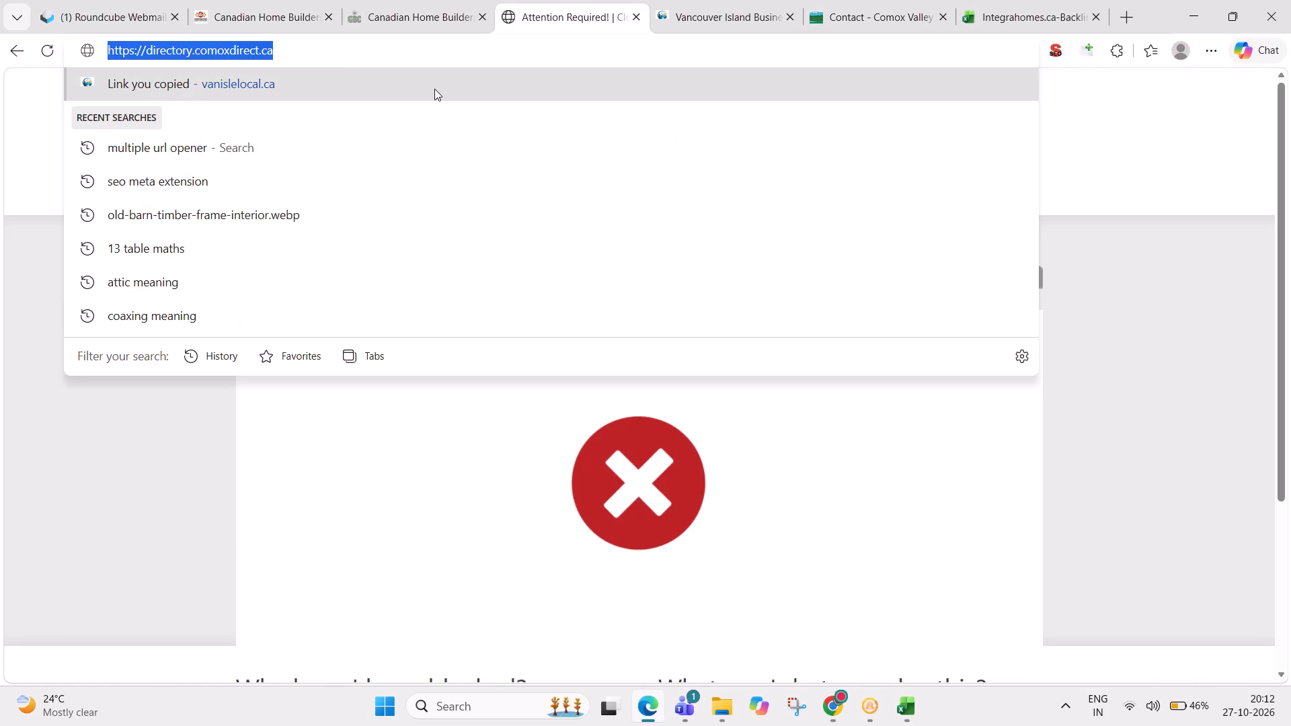
pyautogui.click(912, 714)
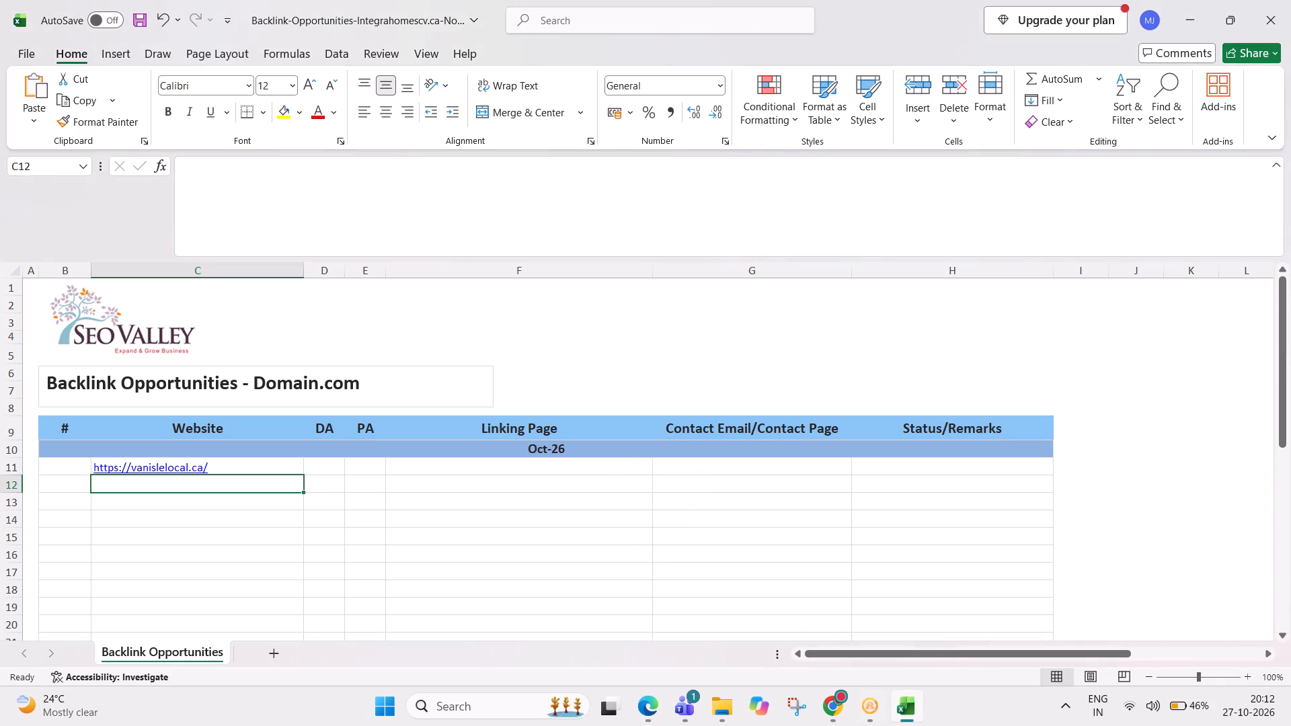
pyautogui.doubleClick(246, 486)
pyautogui.hotkey('ctrl', 'v')
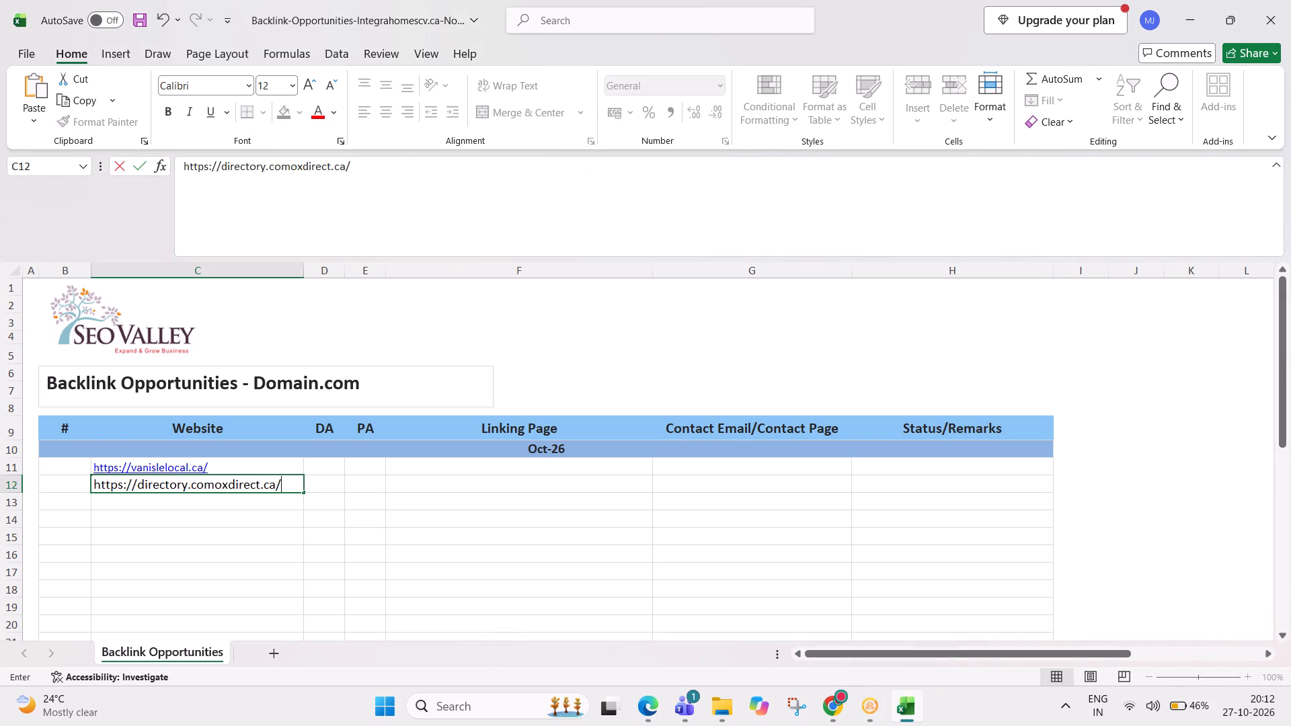
pyautogui.click(212, 503)
# Copy the full greenbuildingcanada.ca address of the CHBA BC directory listing from Edge into Website cell C13 in Excel.
pyautogui.hotkey('alt', 'Tab')
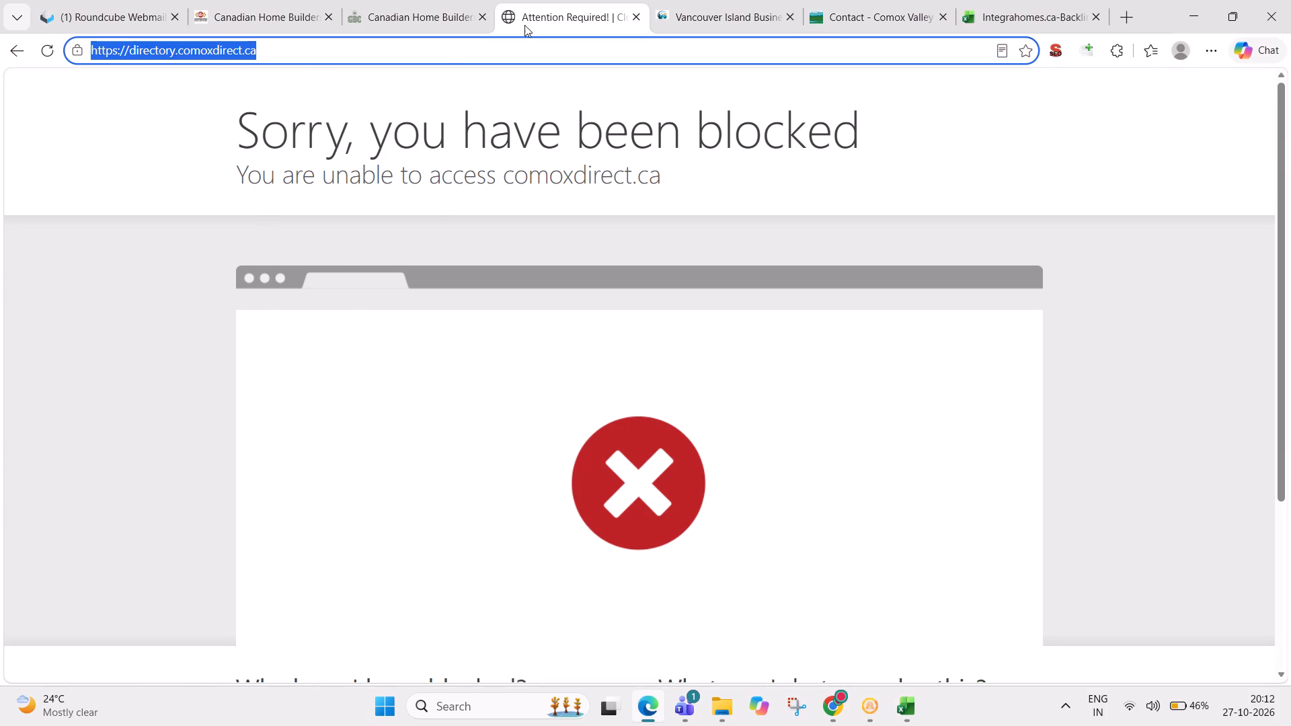
pyautogui.click(414, 0)
pyautogui.click(305, 51)
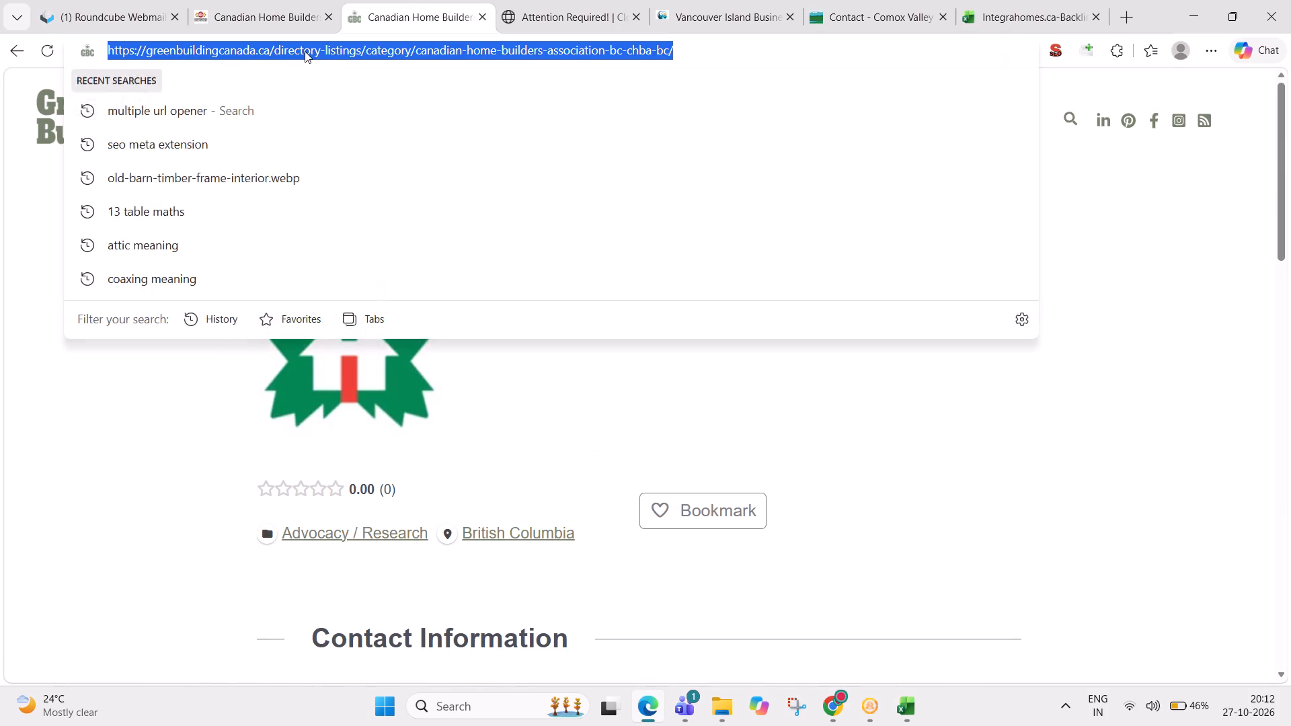
pyautogui.hotkey('ctrl', 'c')
pyautogui.hotkey('alt', 'Tab')
pyautogui.scroll(-1, 344, 514)
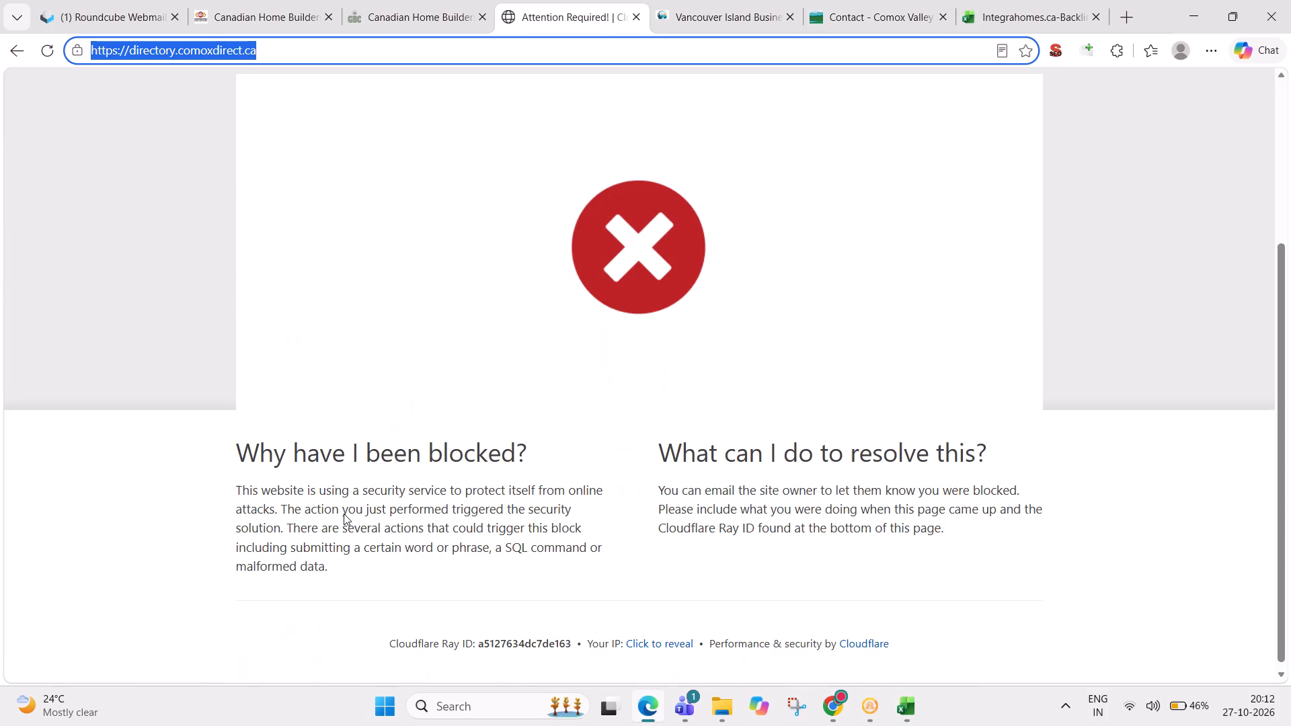
pyautogui.scroll(-1, 344, 514)
pyautogui.click(898, 703)
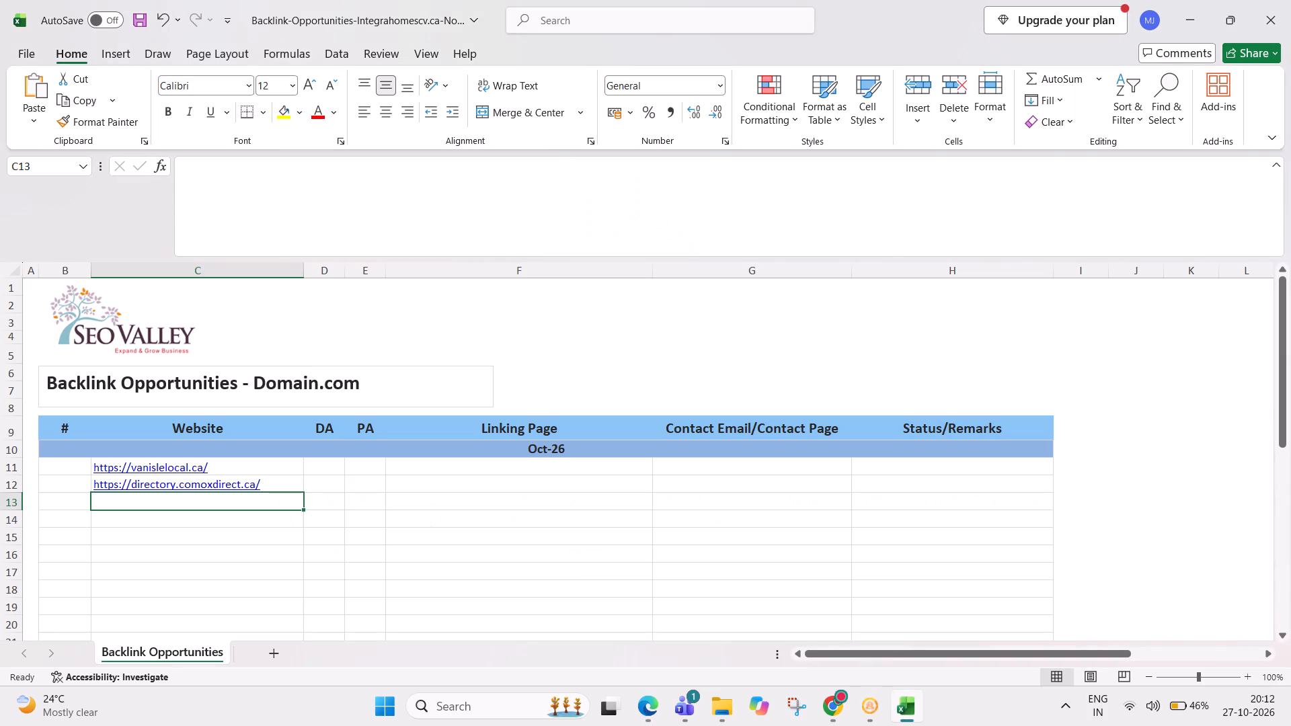
pyautogui.doubleClick(206, 501)
pyautogui.hotkey('ctrl', 'v')
# Copy the full constructionlinks.ca address of the Canadian Home Builders' Association of BC listing from Edge into Website cell C14 in Excel.
pyautogui.hotkey('alt', 'Tab')
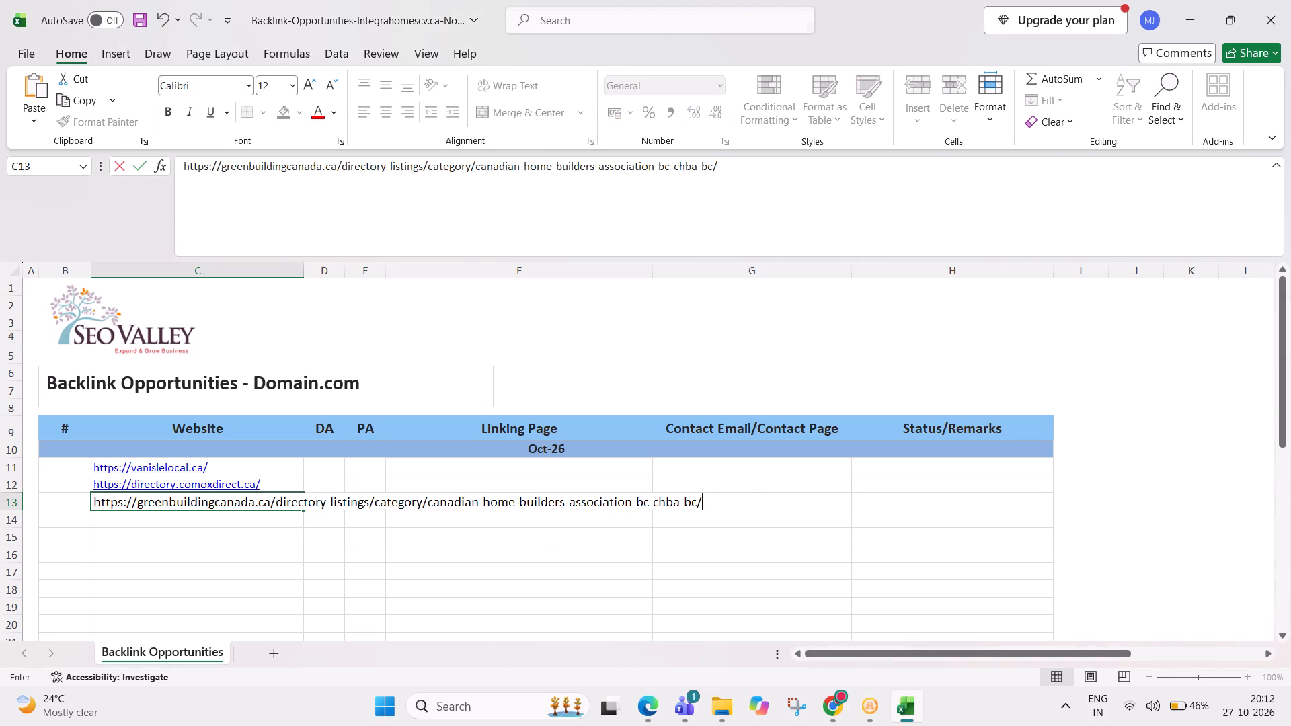
pyautogui.click(419, 0)
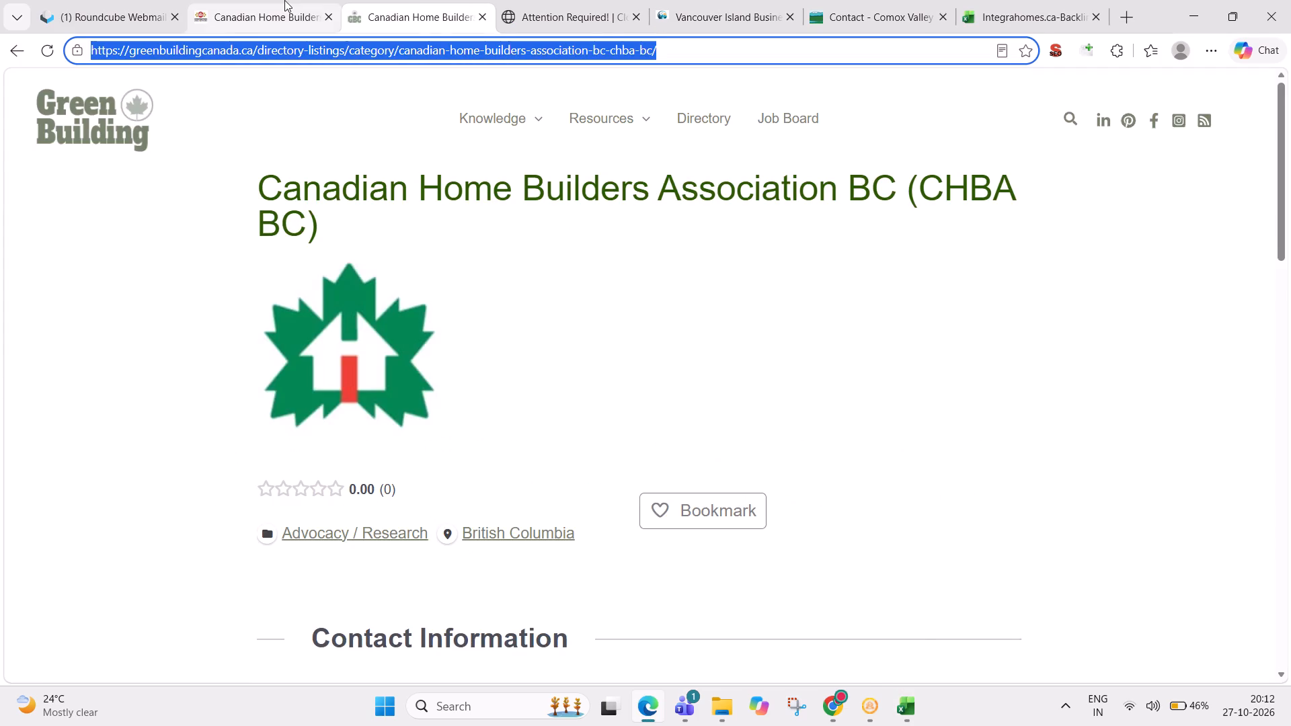
pyautogui.click(284, 0)
pyautogui.click(245, 54)
pyautogui.hotkey('ctrl', 'c')
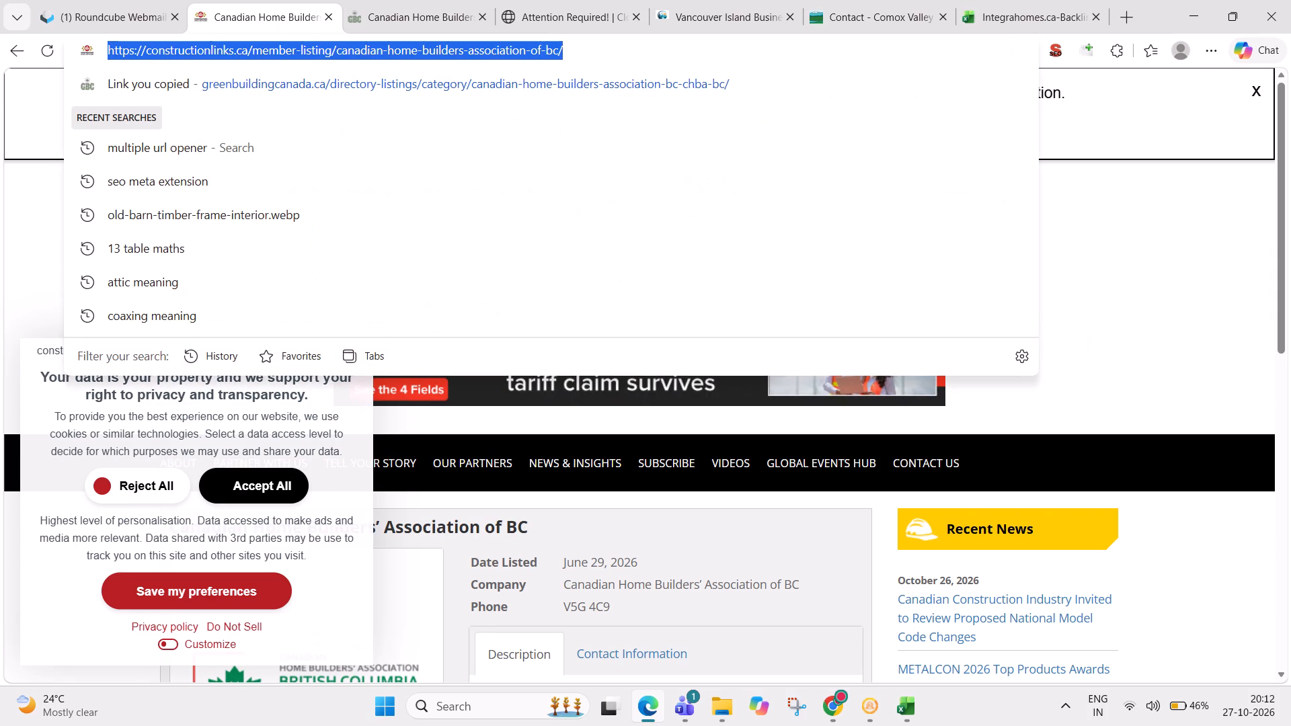
pyautogui.hotkey('alt', 'Tab')
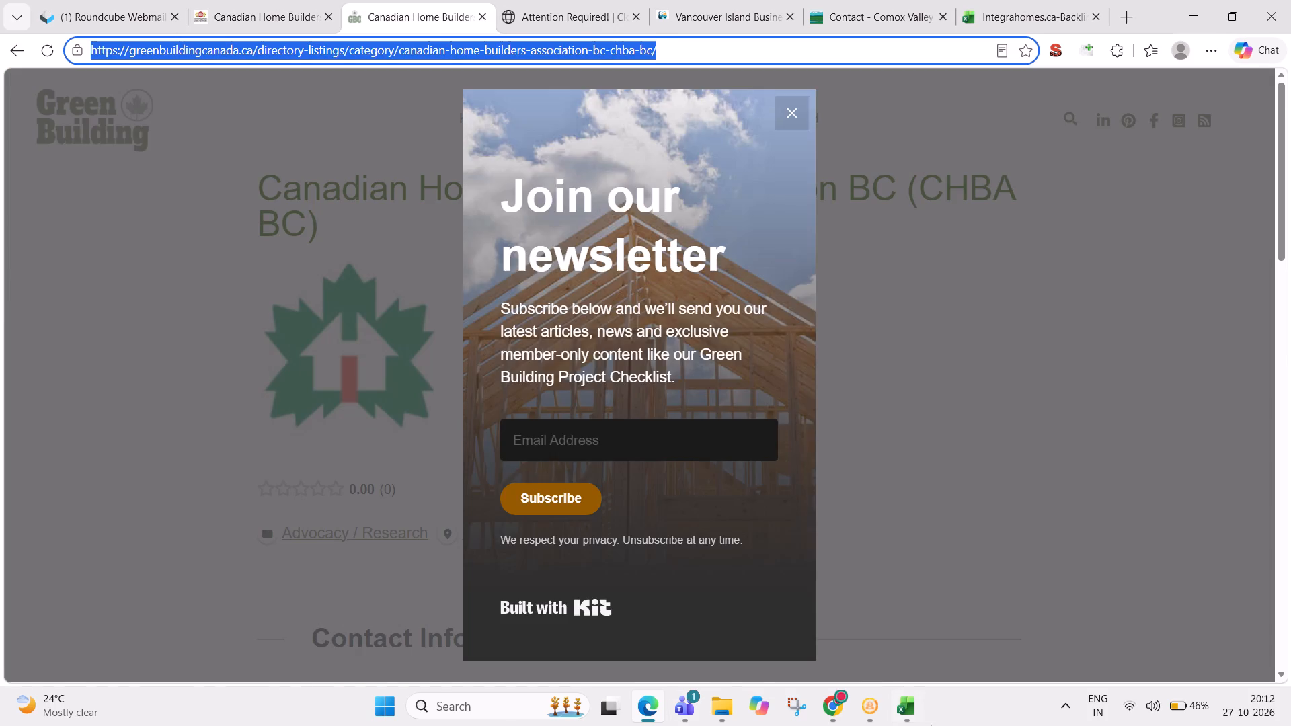
pyautogui.click(922, 715)
pyautogui.click(163, 523)
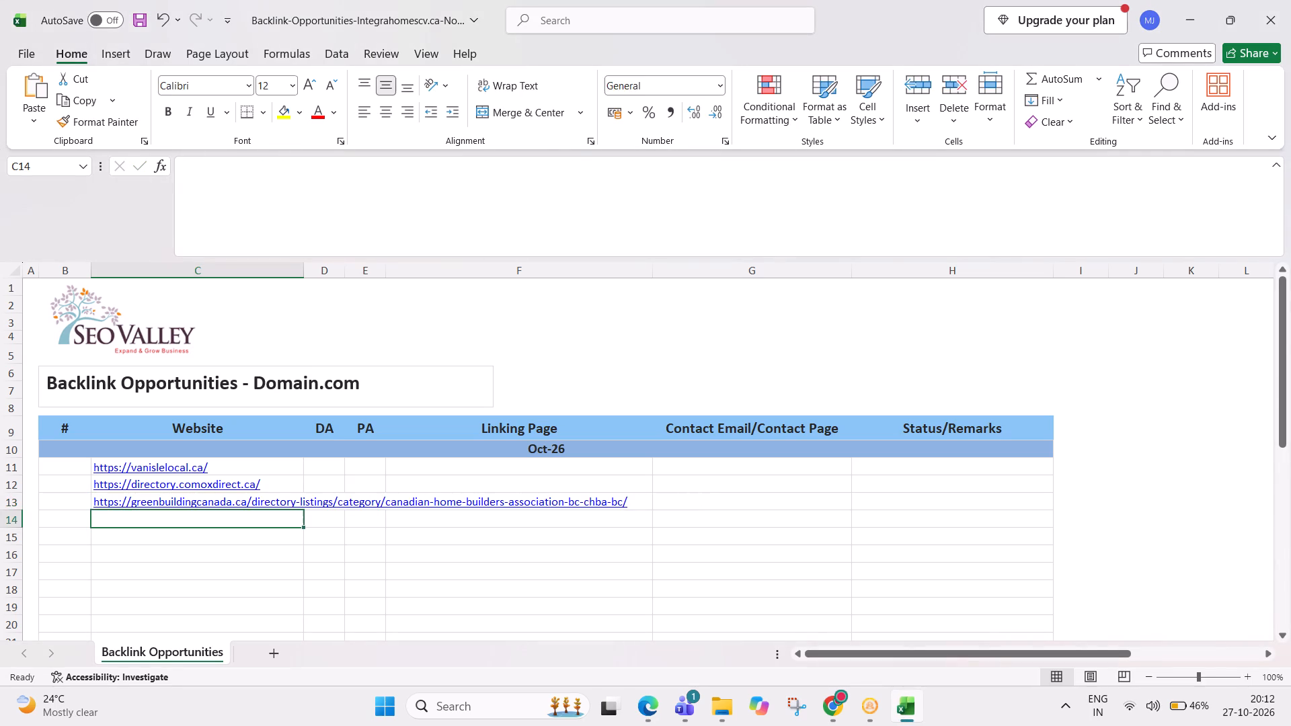
pyautogui.click(163, 523)
pyautogui.hotkey('ctrl', 'v')
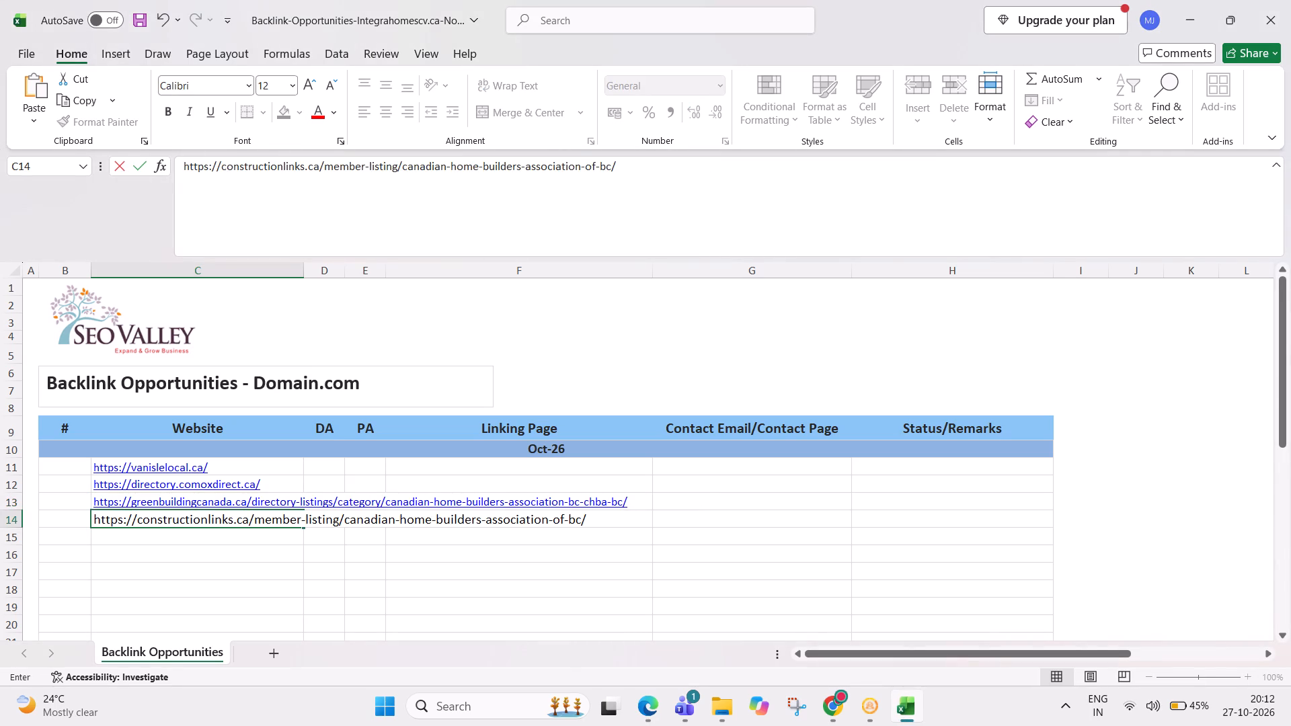
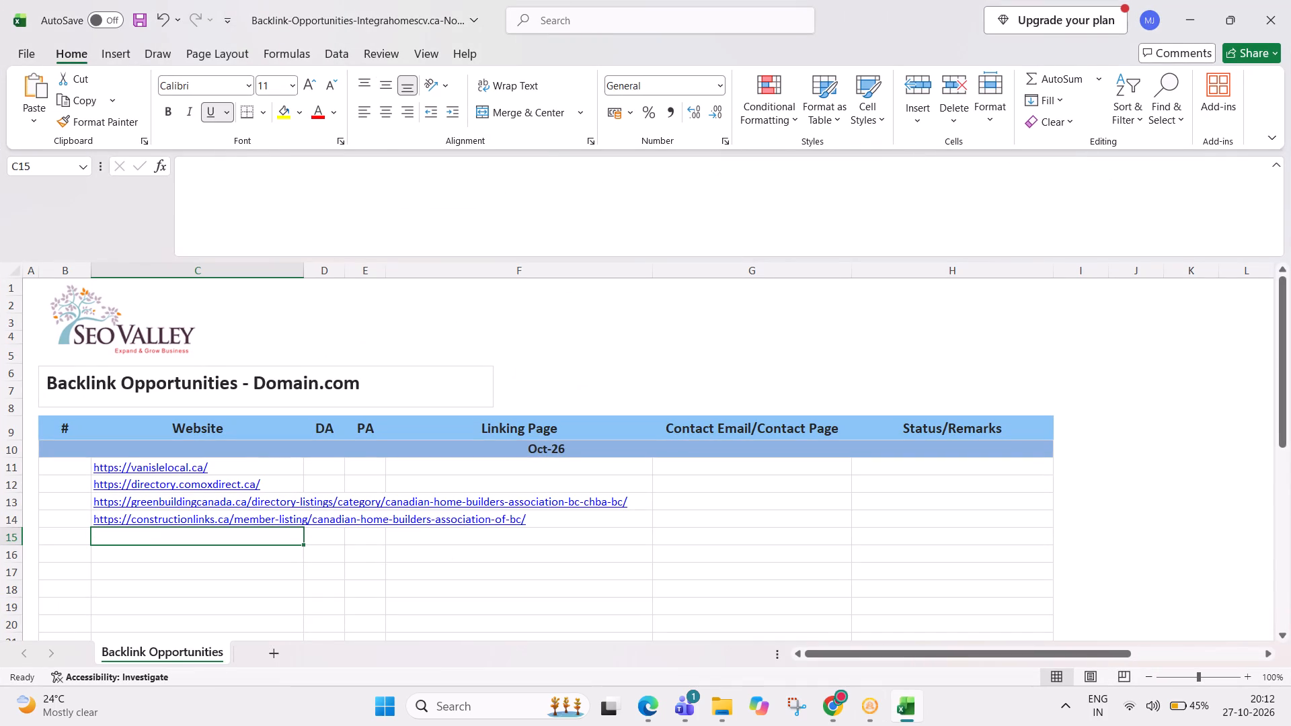
pyautogui.doubleClick(196, 539)
pyautogui.hotkey('ctrl', 'v')
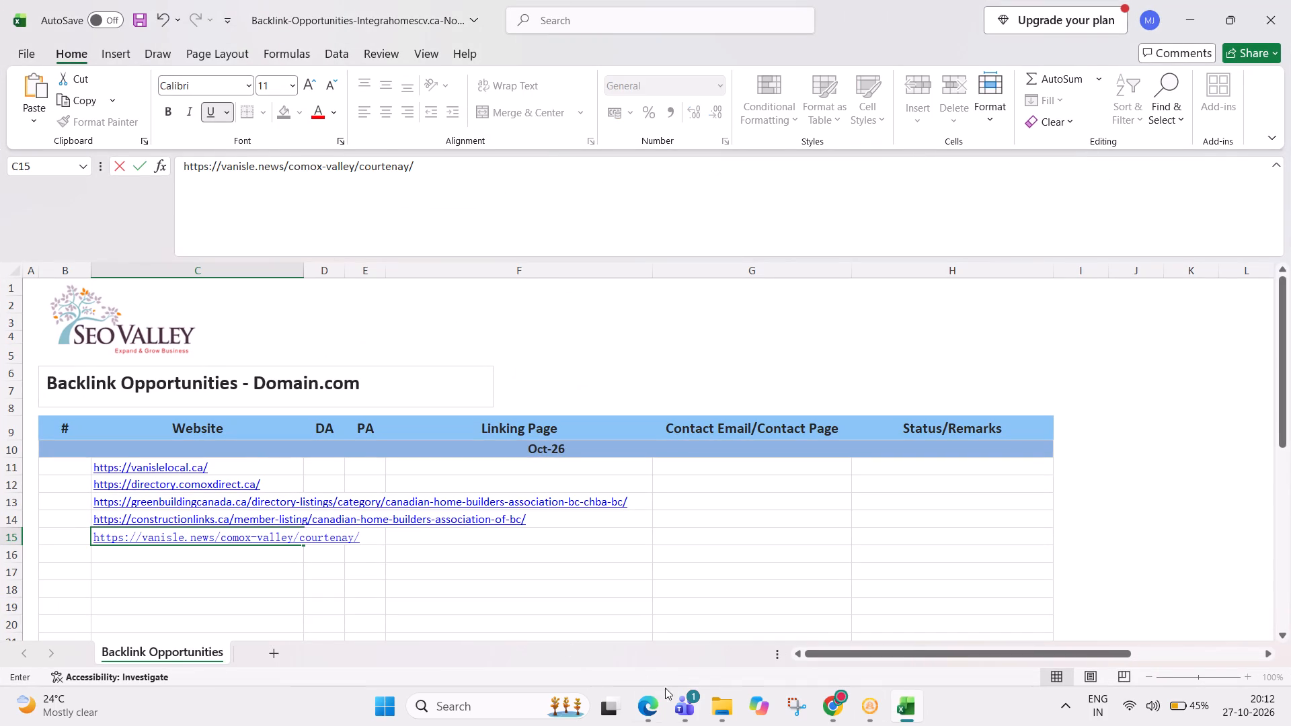
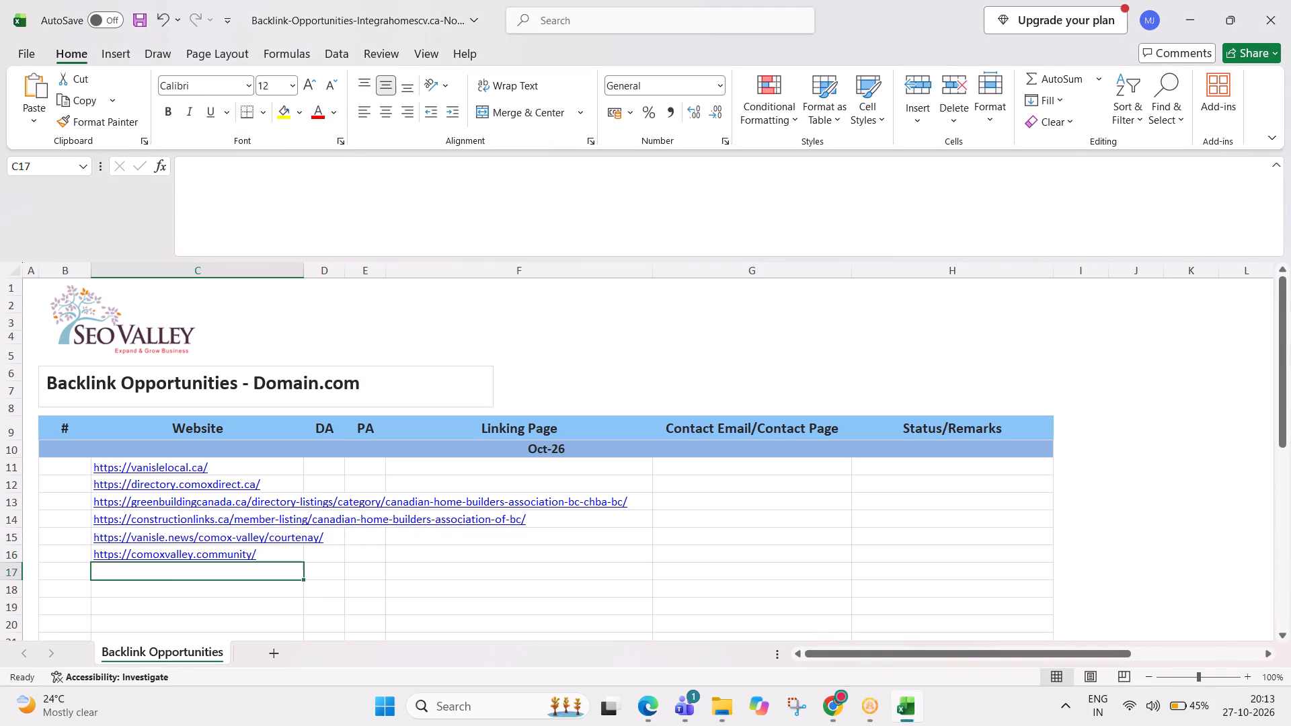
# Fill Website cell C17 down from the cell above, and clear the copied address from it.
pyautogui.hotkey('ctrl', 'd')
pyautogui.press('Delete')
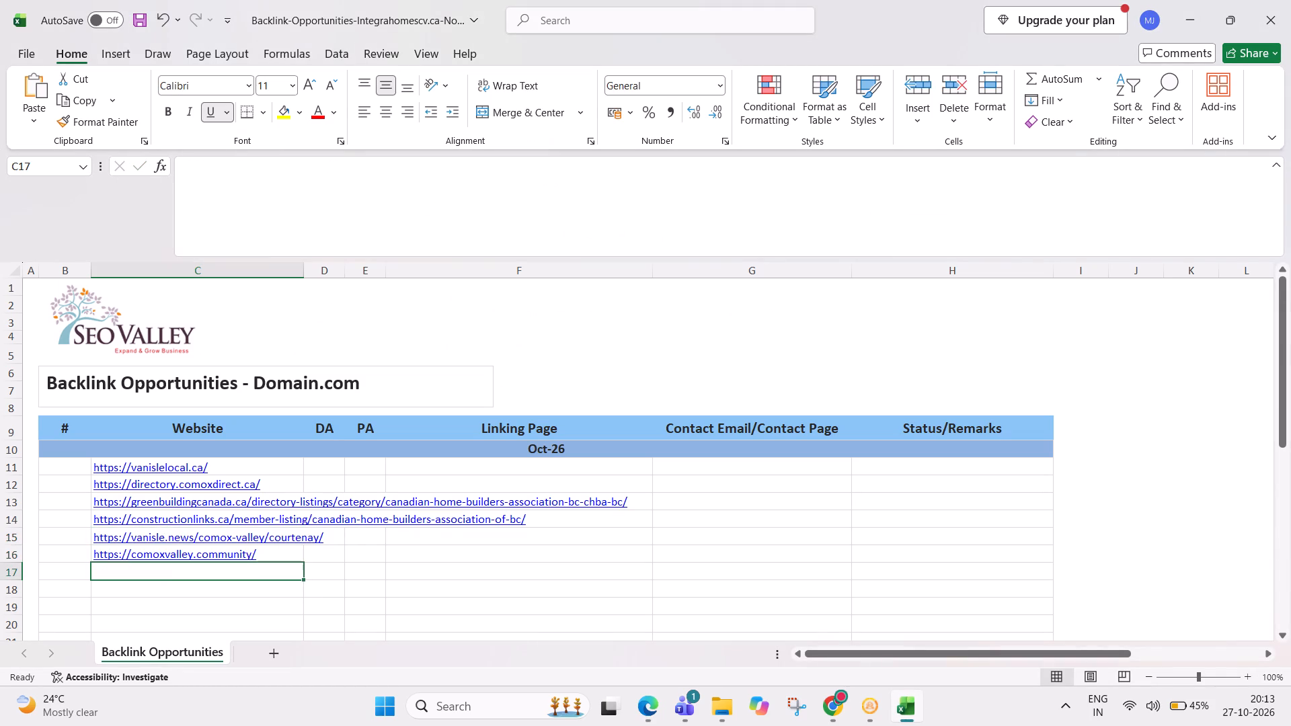
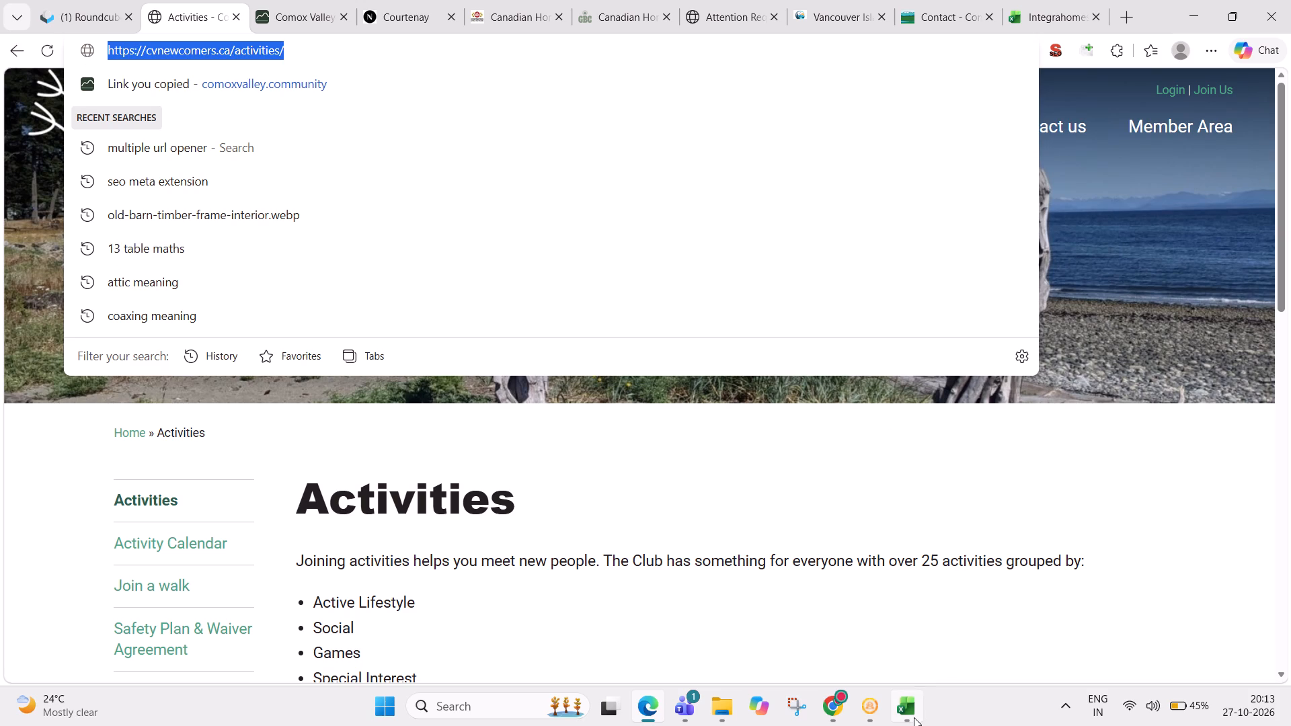
pyautogui.click(914, 717)
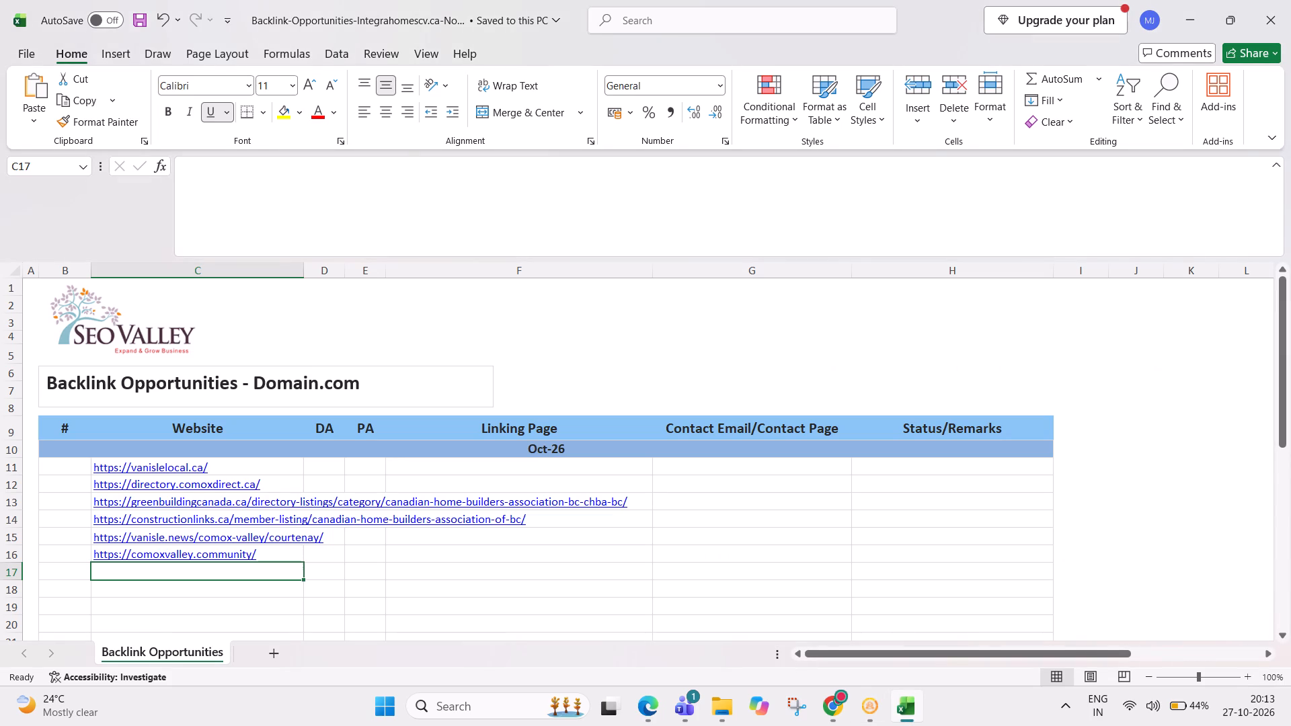
pyautogui.doubleClick(192, 571)
pyautogui.hotkey('ctrl', 'v')
pyautogui.hotkey('alt', 'Tab')
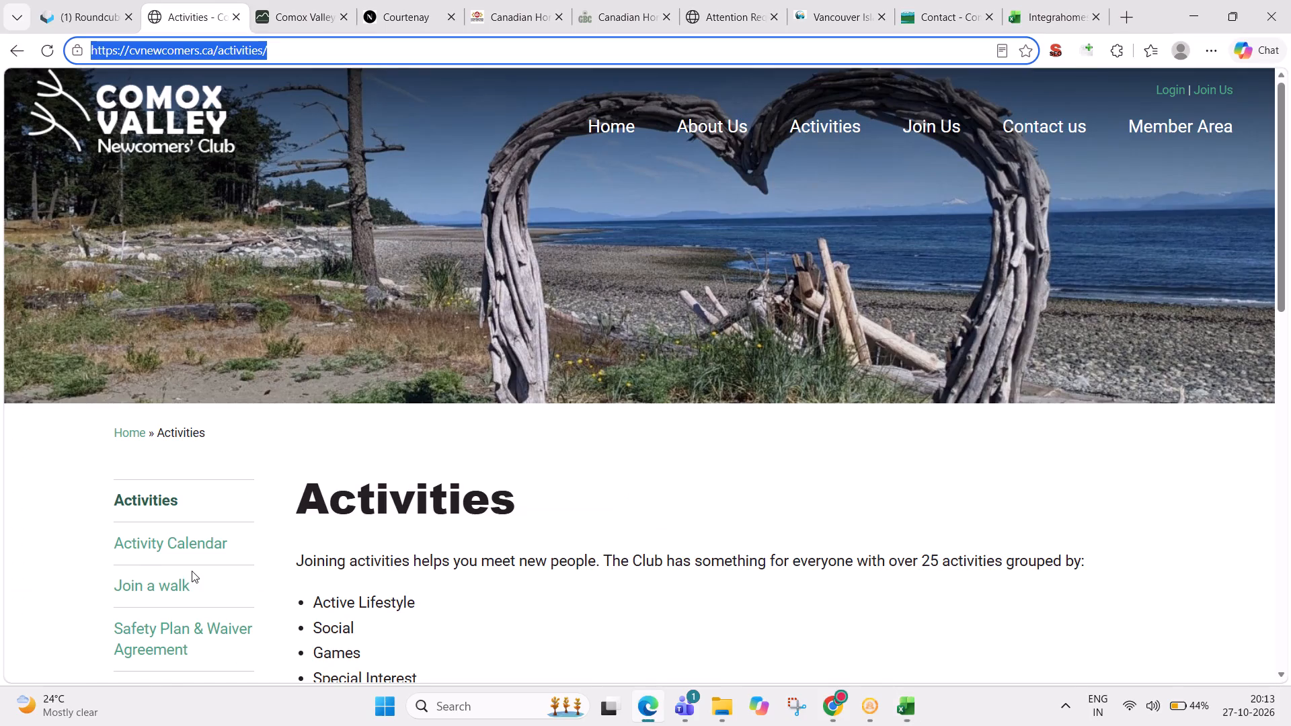
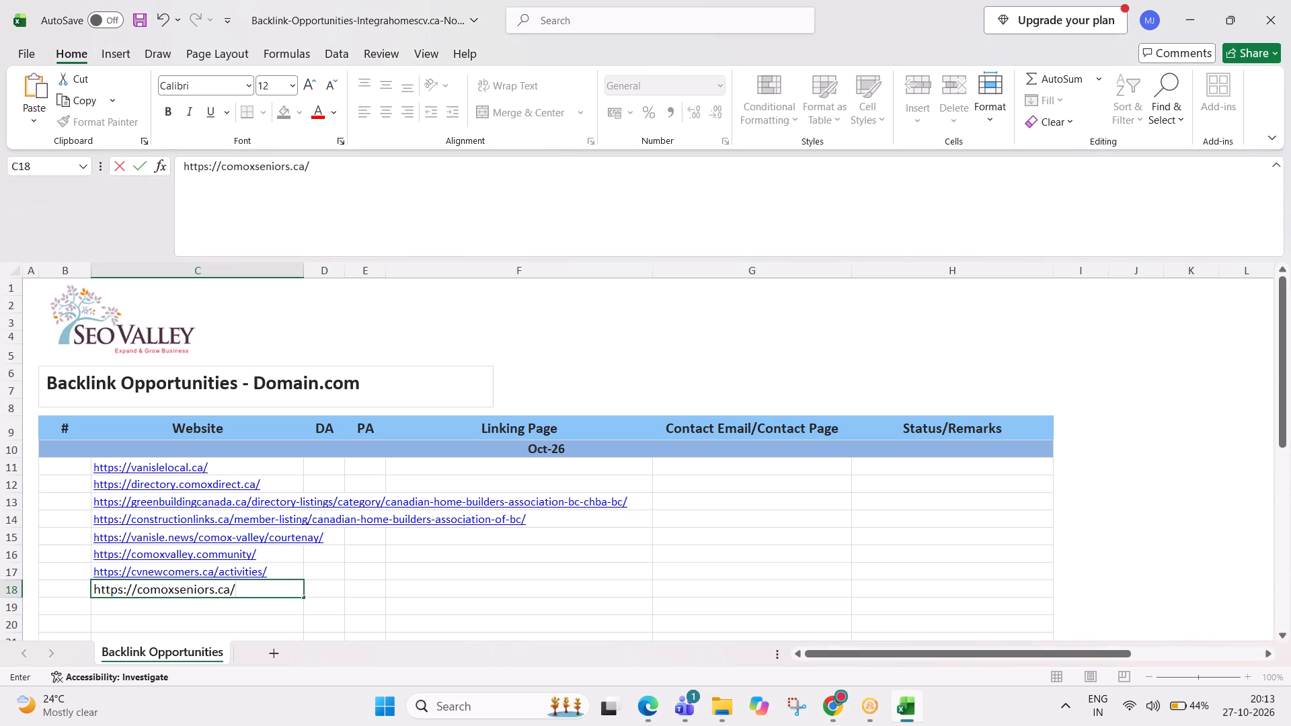
pyautogui.click(167, 612)
pyautogui.doubleClick(151, 604)
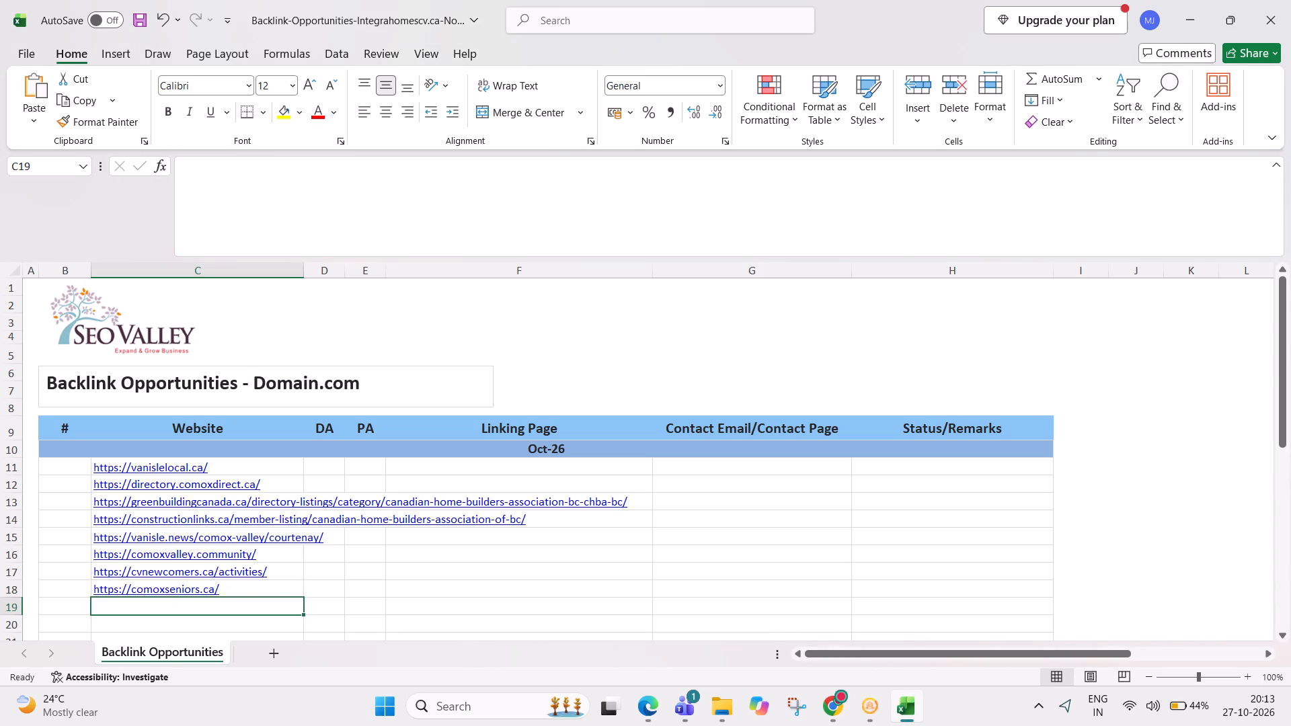
pyautogui.hotkey('ctrl', 'v')
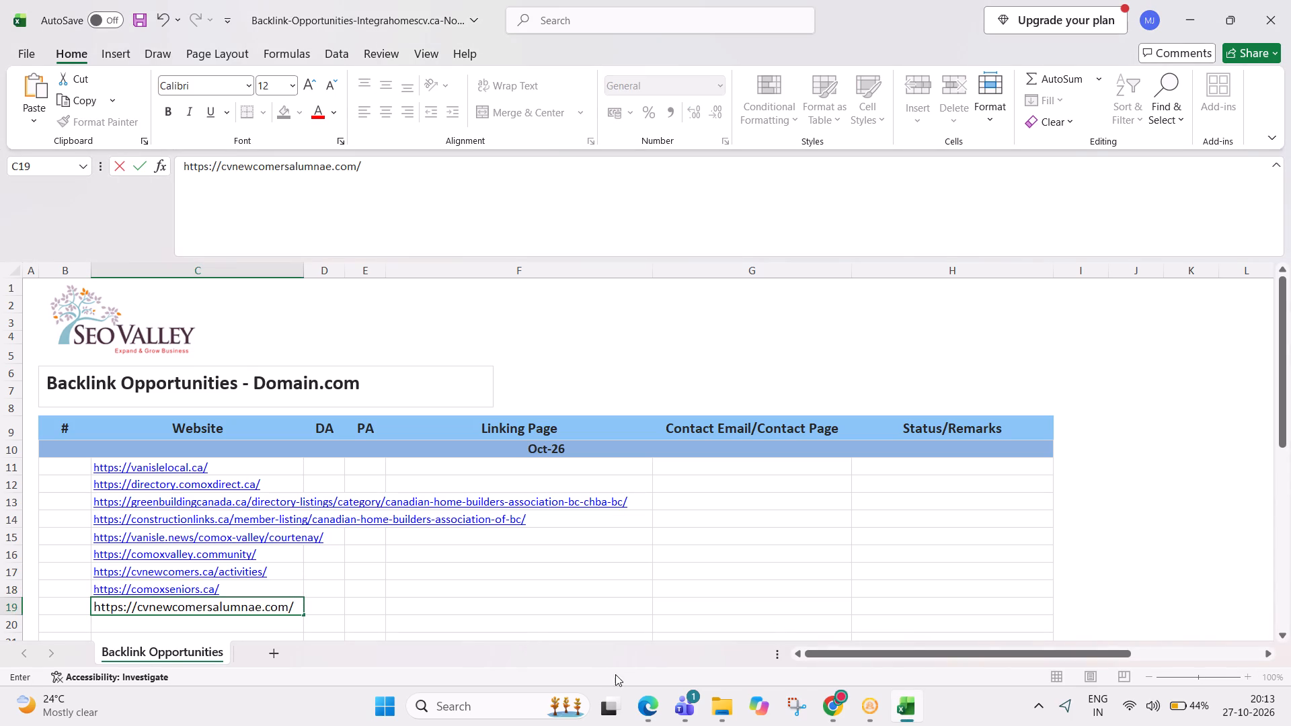
pyautogui.hotkey('ctrl', 's')
pyautogui.click(646, 707)
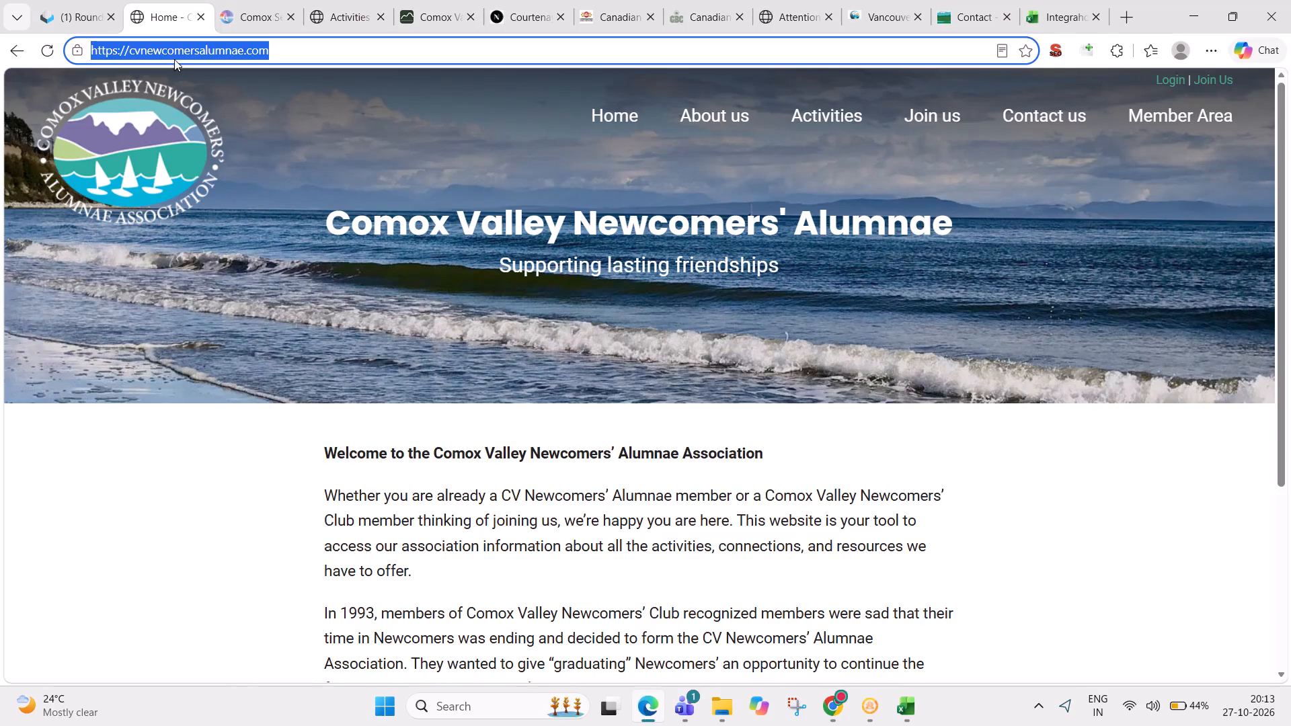
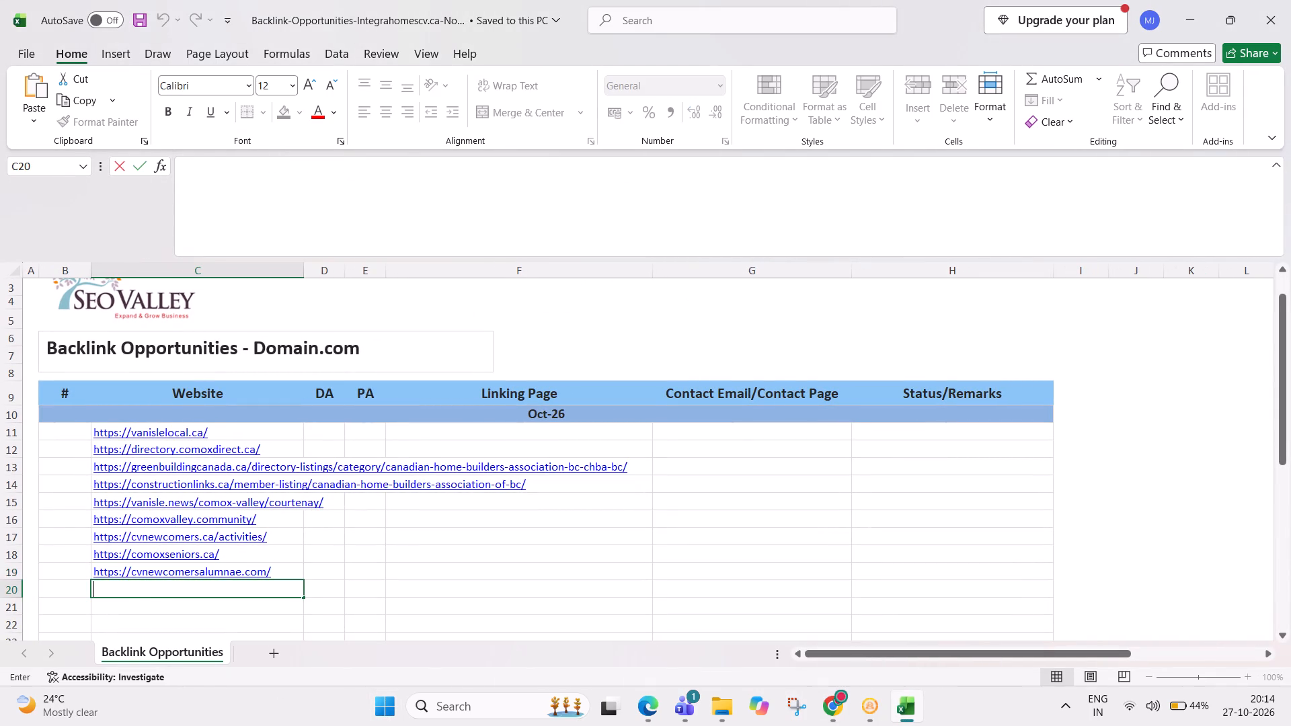
pyautogui.hotkey('ctrl', 'v')
# Number the listed websites in the # column, entering 1 in B11 and filling the series down to 10 in B20.
pyautogui.click(54, 434)
pyautogui.press('1')
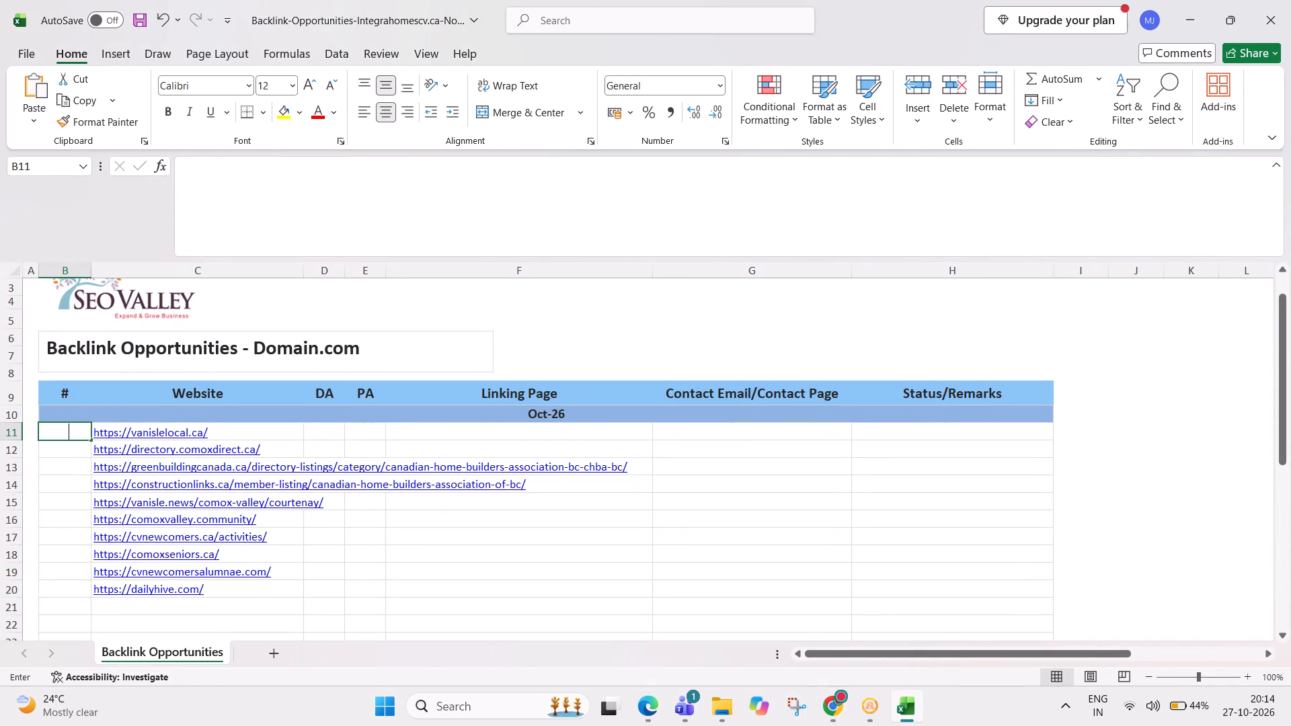
pyautogui.click(95, 444)
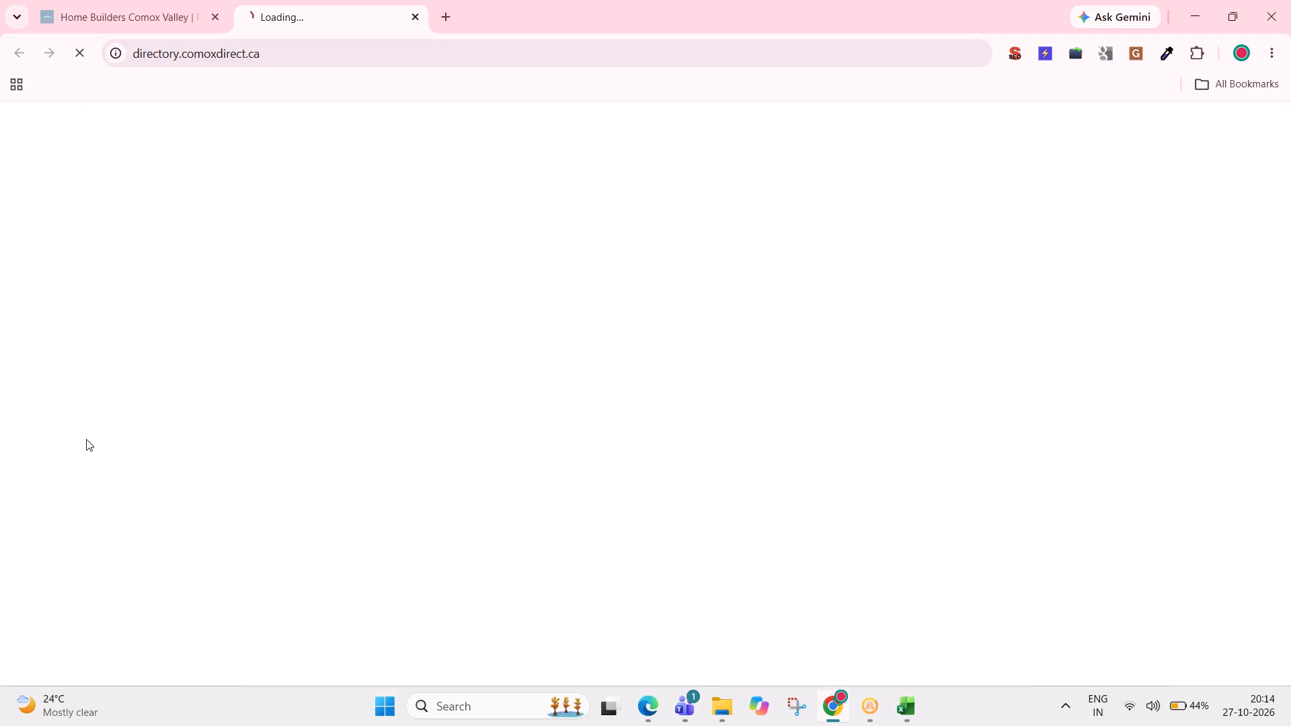
pyautogui.hotkey('alt', 'Tab')
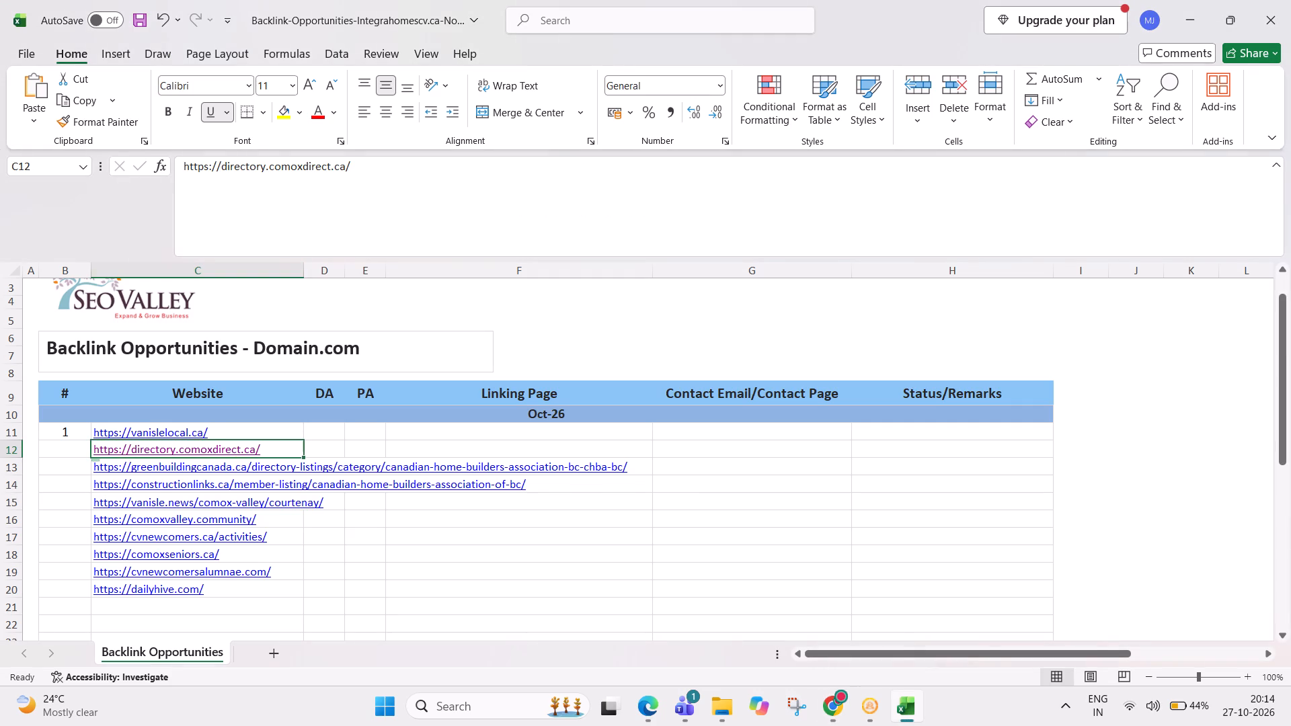
pyautogui.click(73, 423)
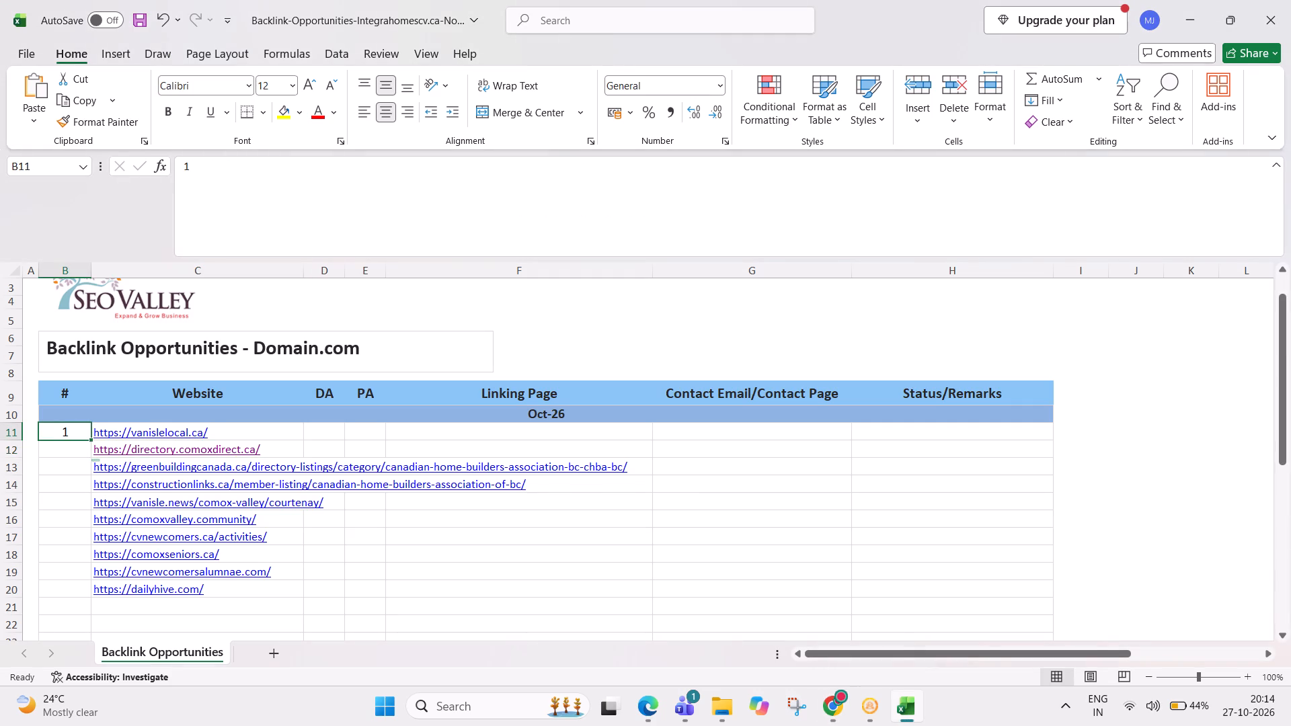
pyautogui.keyDown('ctrl'); pyautogui.moveTo(93, 440); pyautogui.dragTo(97, 592); pyautogui.keyUp('ctrl')
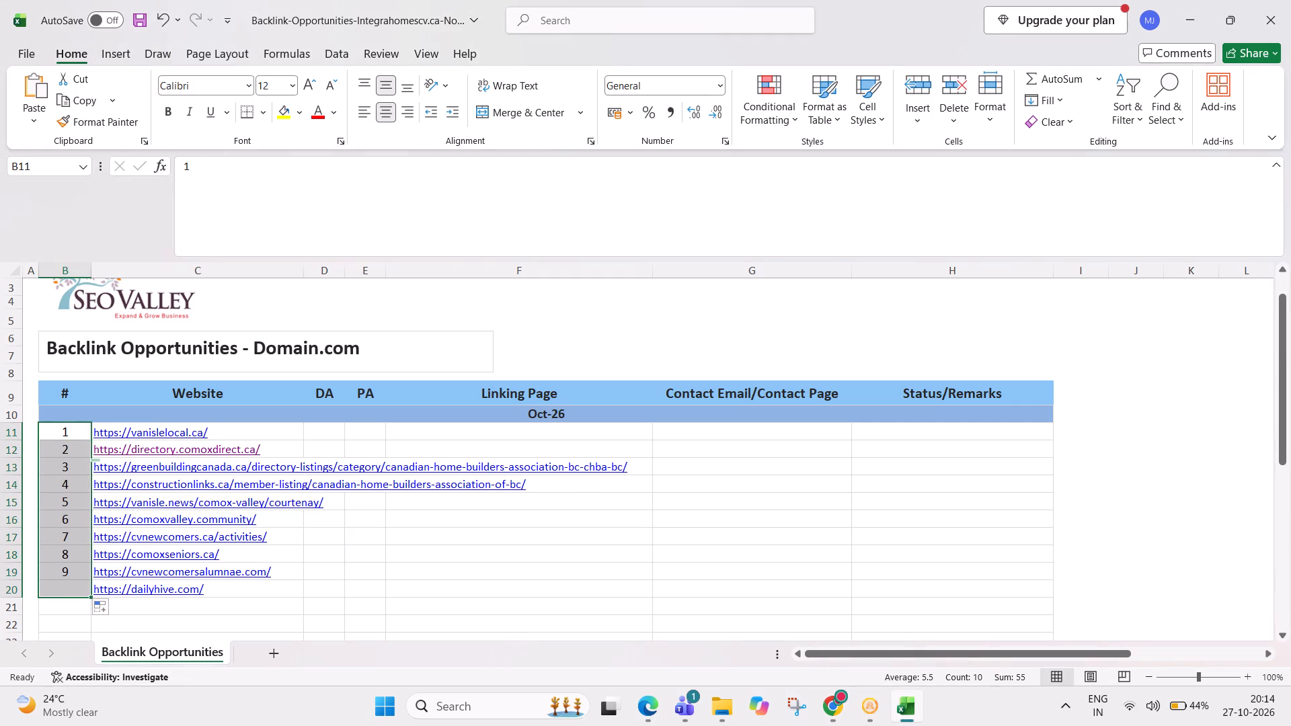
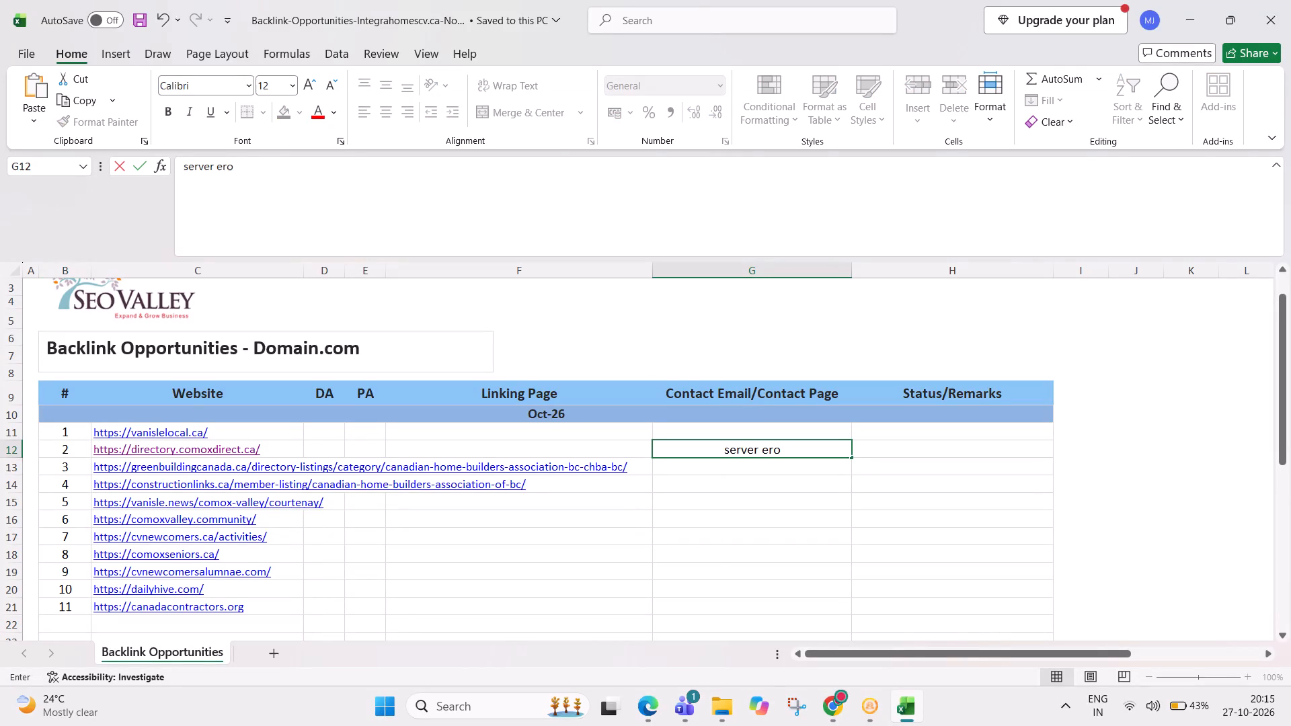
# Correct the spelling of the server error note being entered in Contact Email/Contact Page cell G12 for directory.comoxdirect.ca.
pyautogui.press('BackSpace')
pyautogui.write('ro')
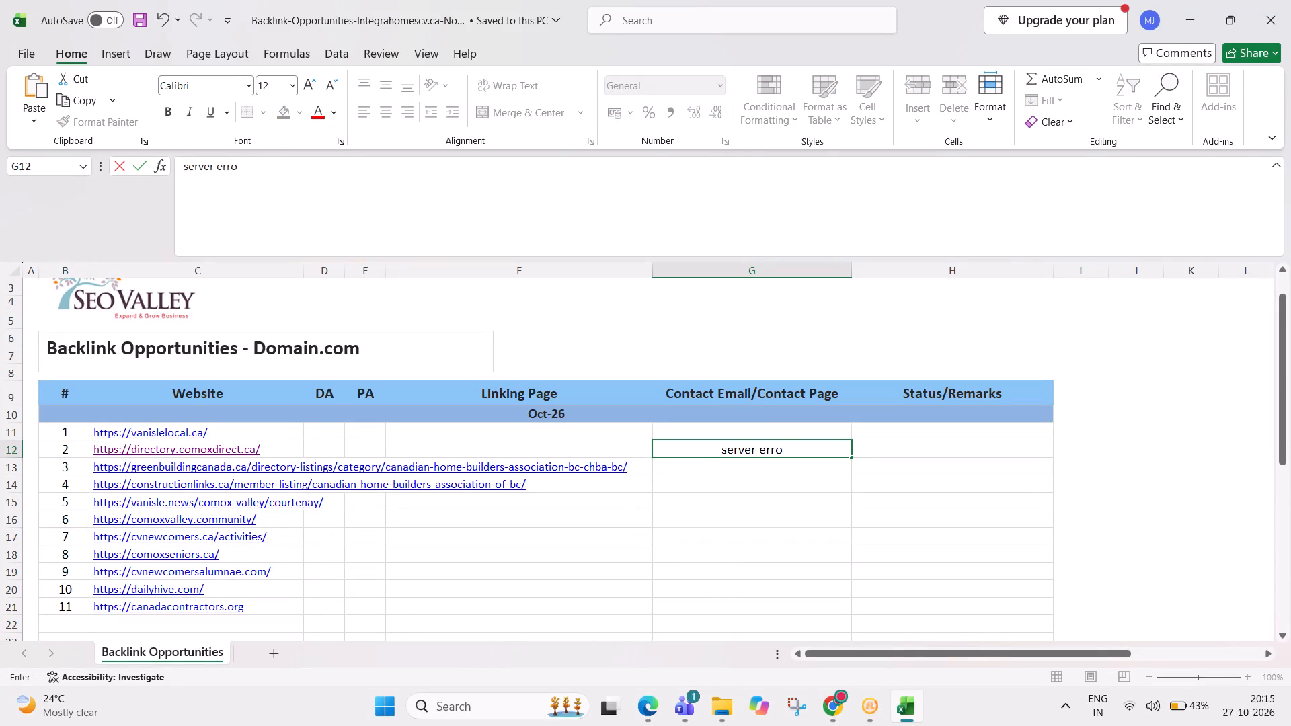
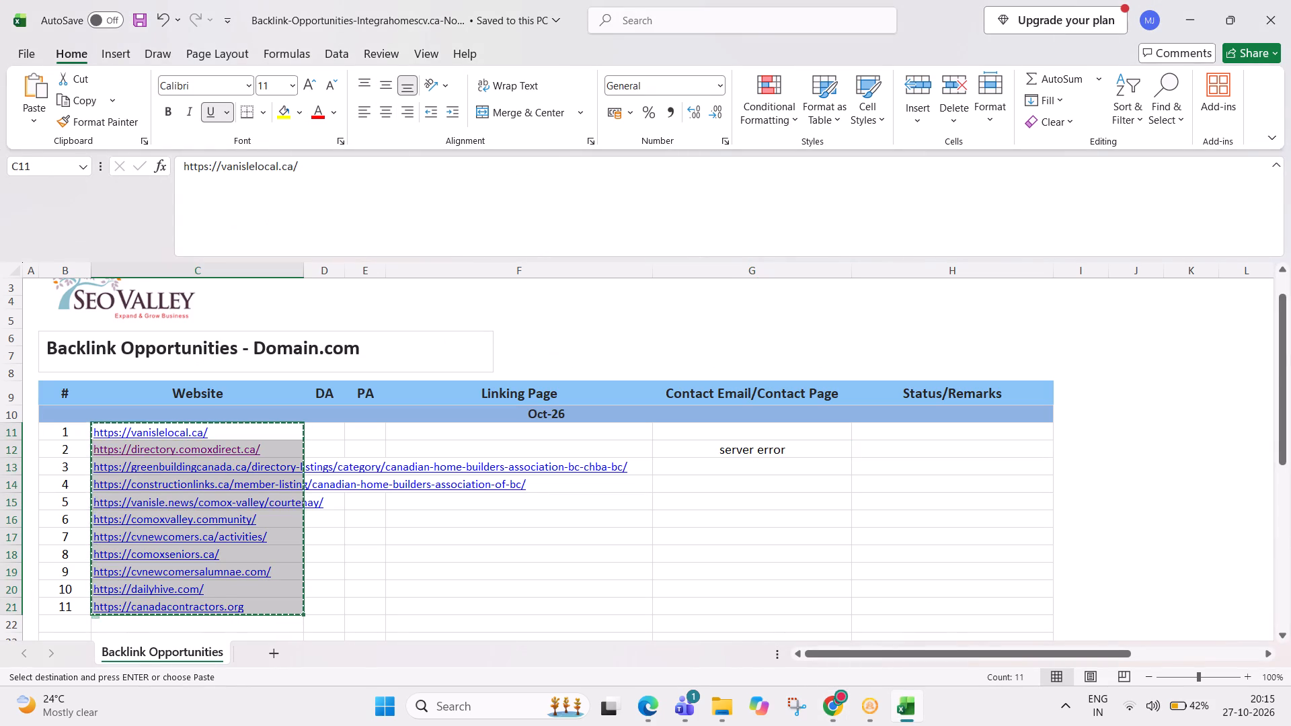
# In Chrome's Bulk DA PA Checker Tool, paste the copied website URLs, vanislelocal.ca through canadacontractors.org, and start the authority check.
pyautogui.hotkey('alt', 'Tab')
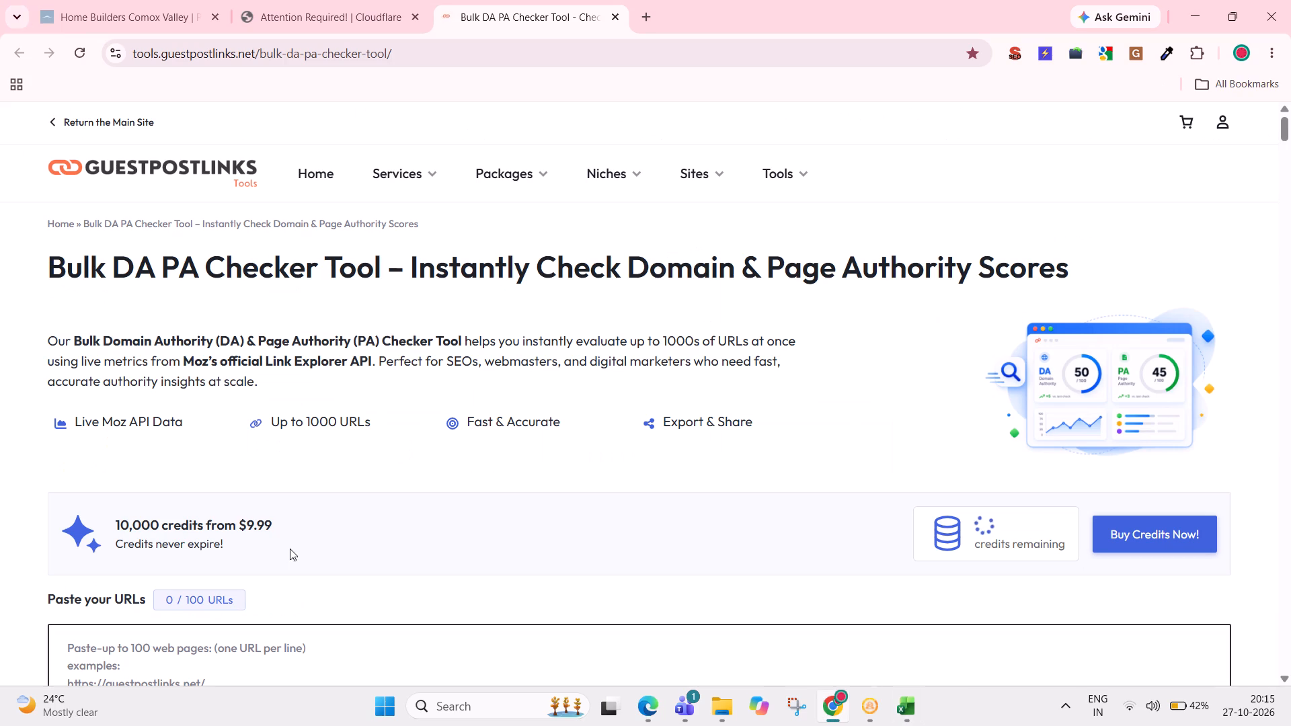
pyautogui.scroll(-2, 372, 473)
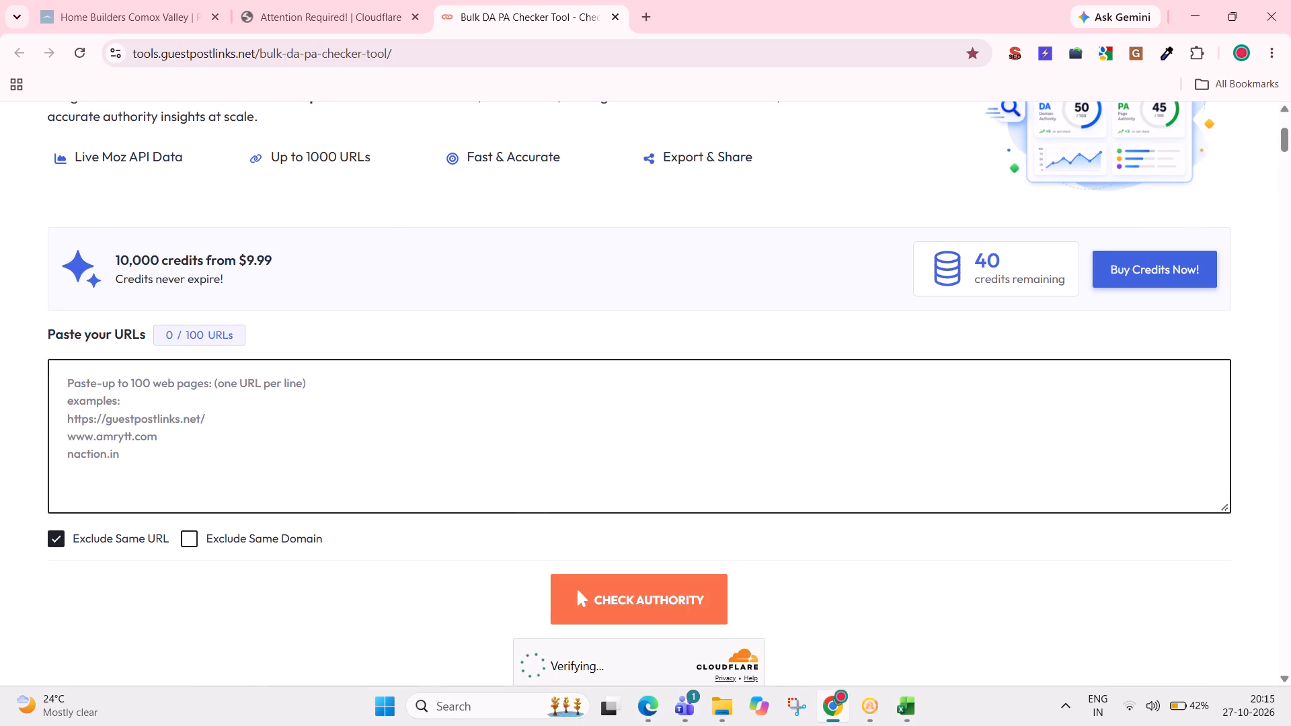
pyautogui.click(156, 385)
pyautogui.hotkey('ctrl', 'v')
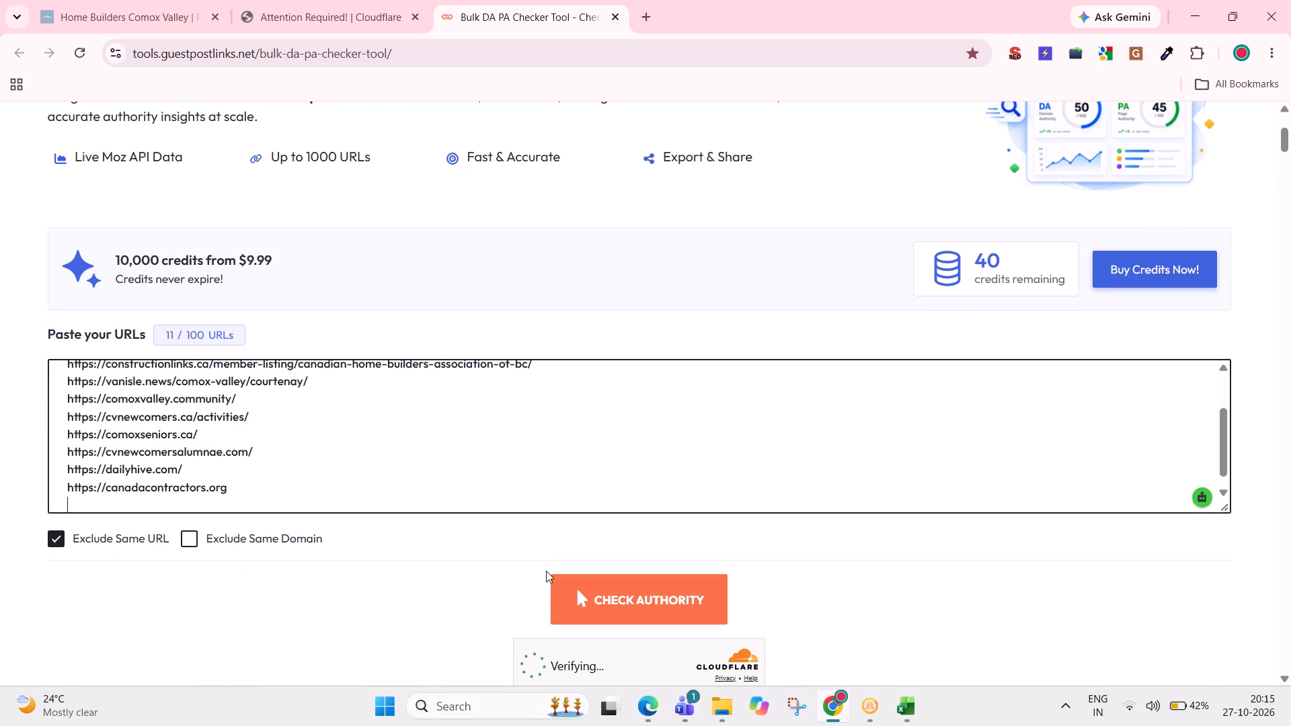
pyautogui.click(631, 605)
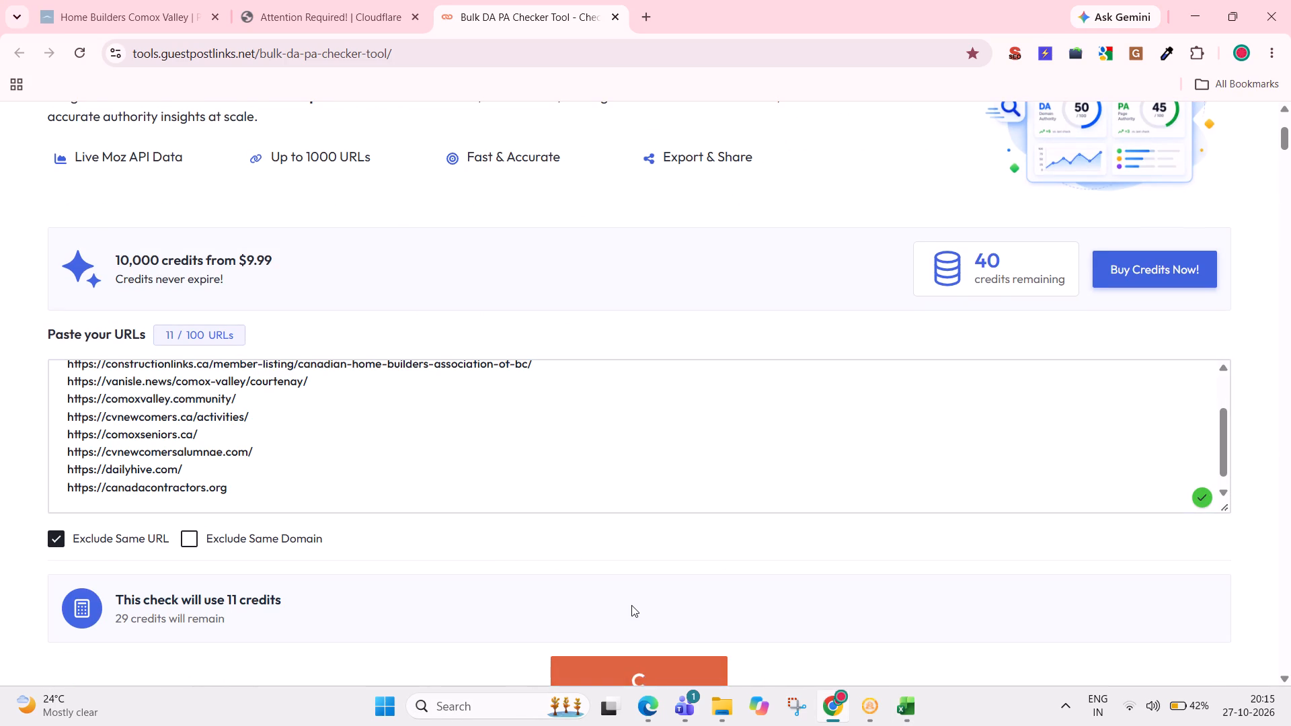
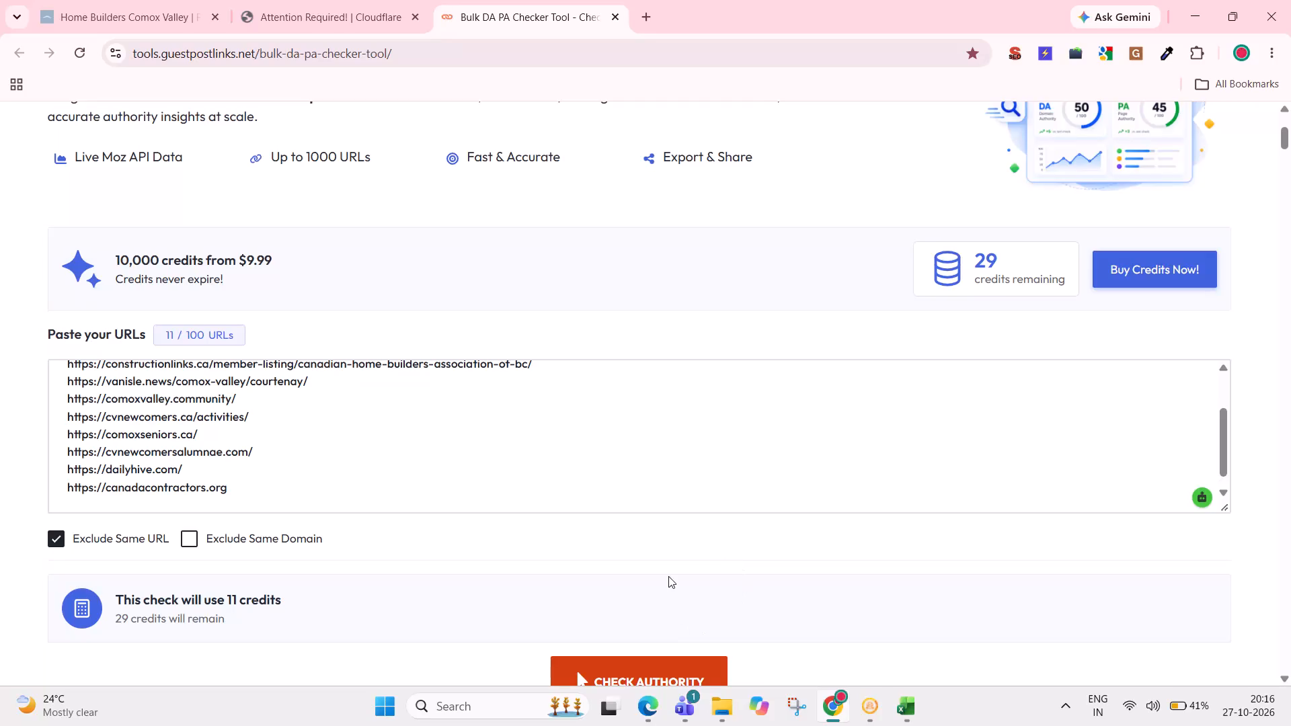
# Read the authority results, then in the Excel workbook enter DA 3 and PA 3 for vanislelocal.ca and save.
pyautogui.scroll(-5, 668, 576)
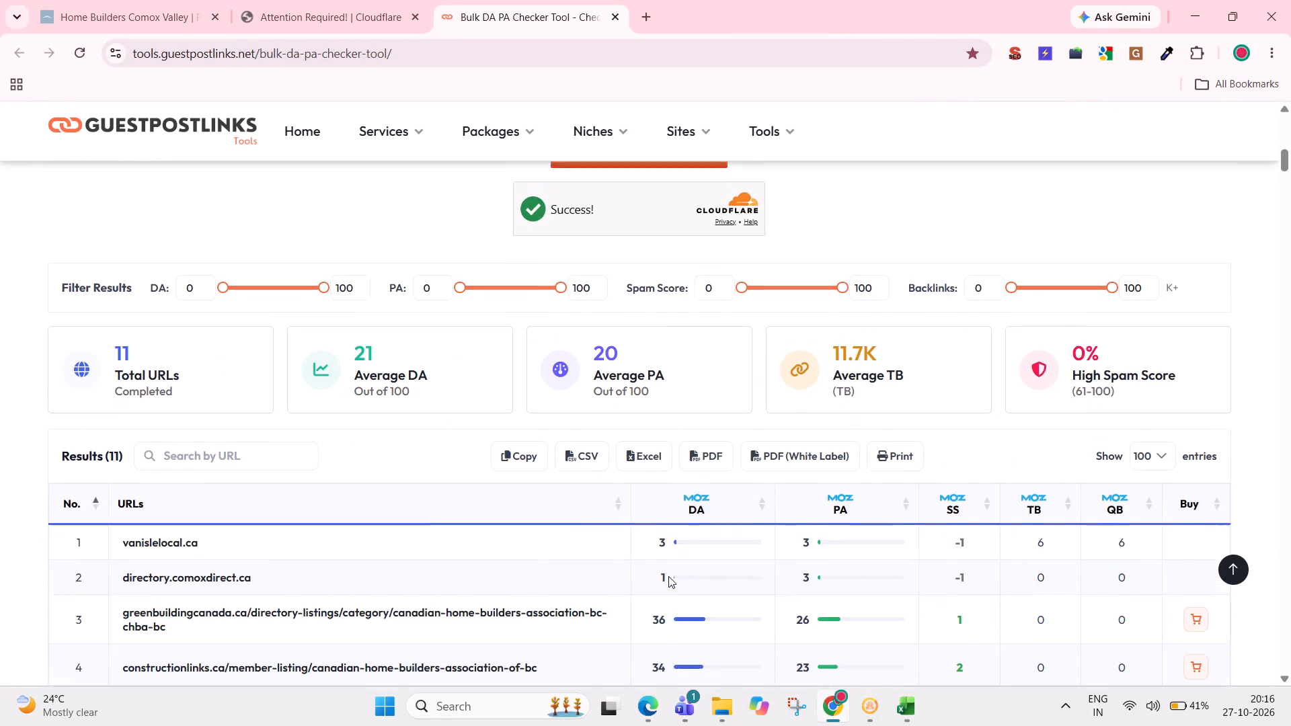
pyautogui.scroll(-4, 668, 576)
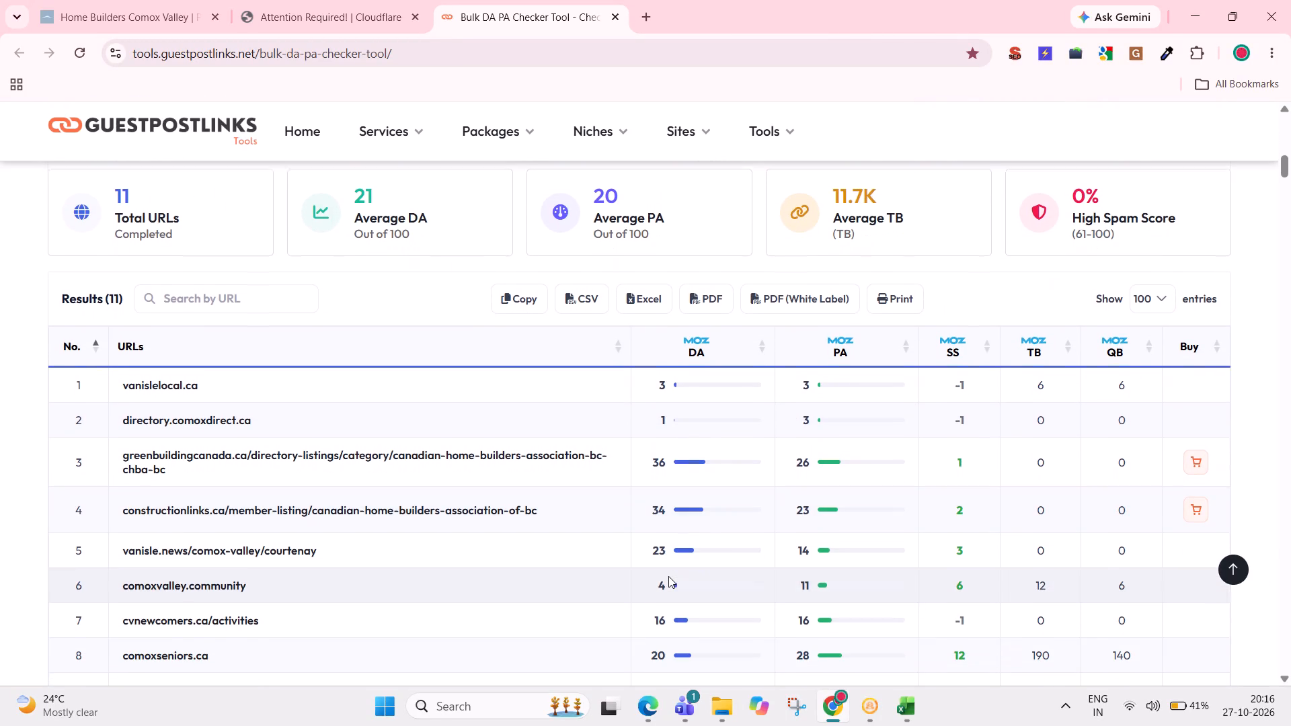
pyautogui.scroll(-1, 668, 576)
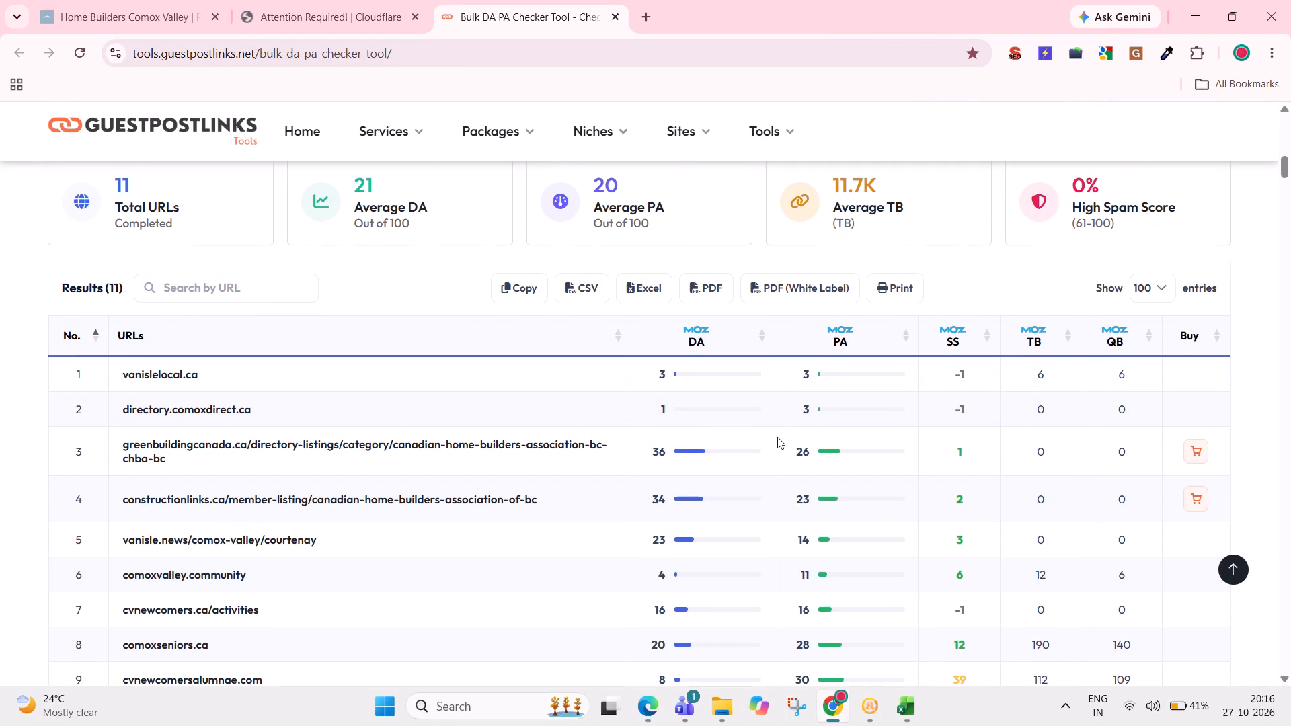
pyautogui.hotkey('alt', 'Tab')
pyautogui.click(340, 432)
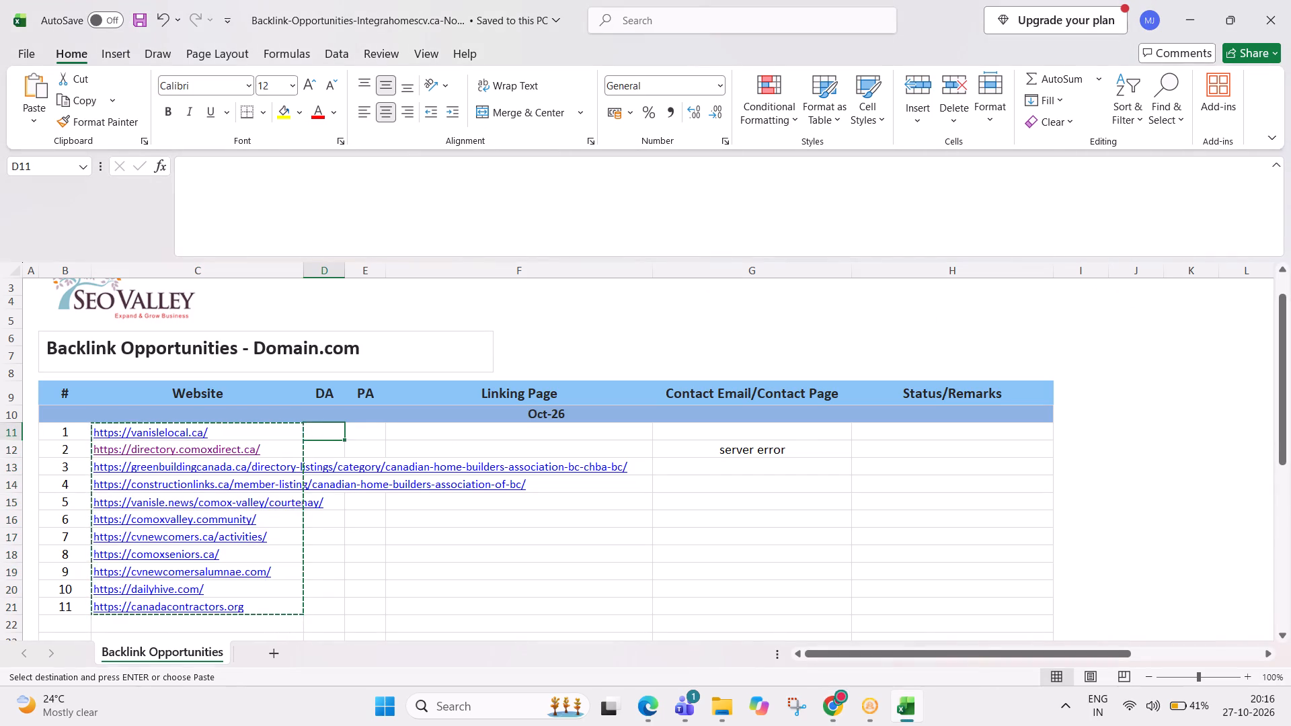
pyautogui.press('3')
pyautogui.press('Right')
pyautogui.press('3')
pyautogui.press('Down')
pyautogui.press('Left')
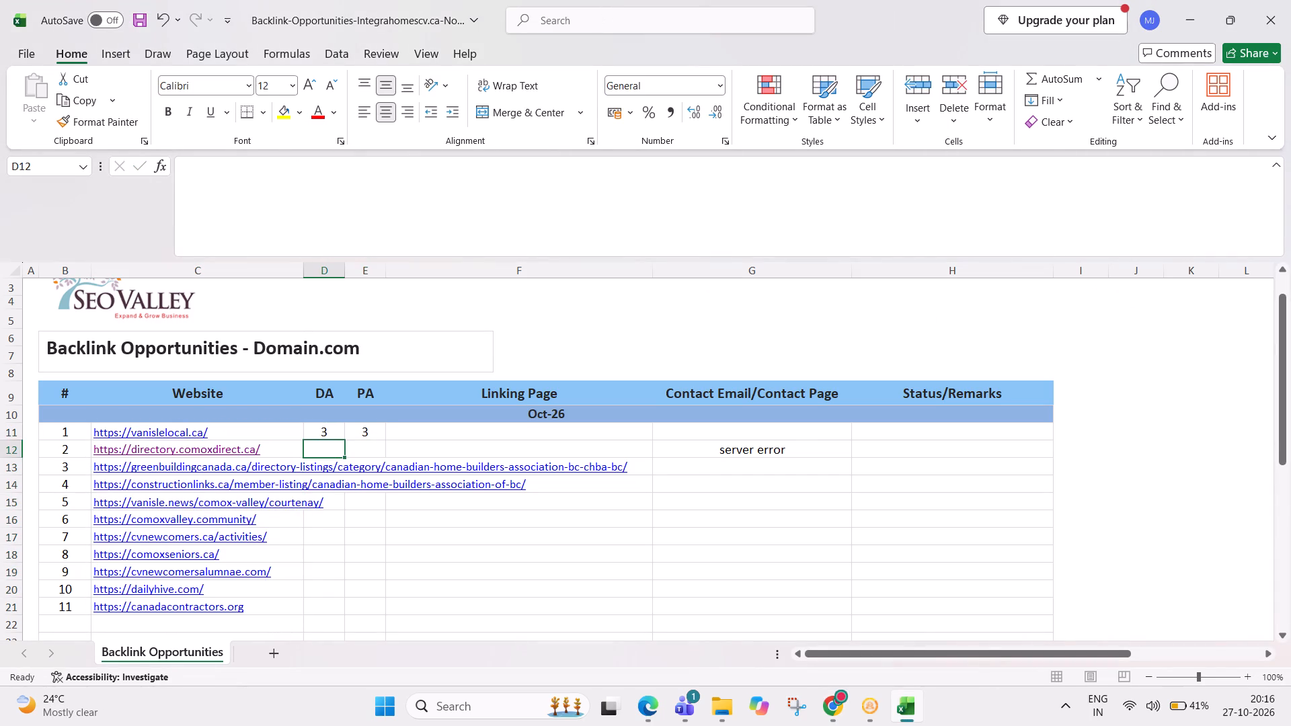
pyautogui.hotkey('ctrl', 's')
# Enter DA 1 and PA 3 for directory.comoxdirect.ca in the Excel sheet, using the checker results in Chrome.
pyautogui.hotkey('alt', 'Tab')
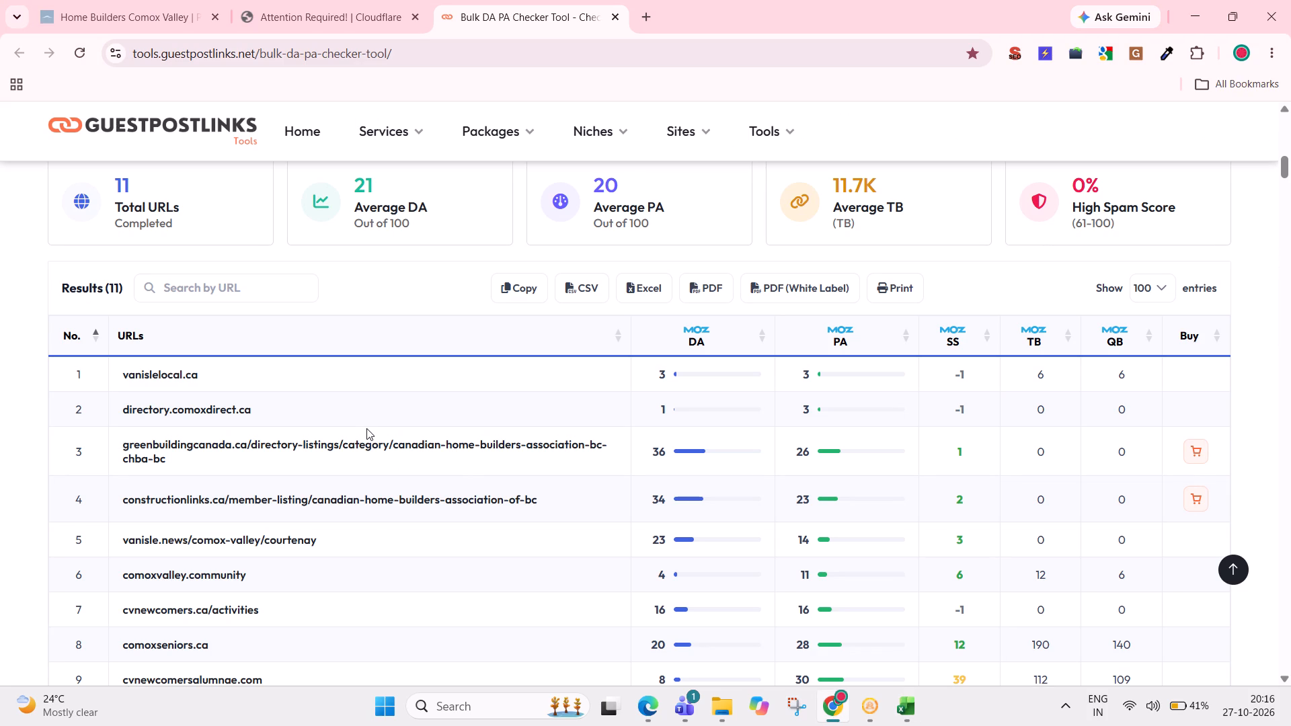
pyautogui.hotkey('alt', 'Tab')
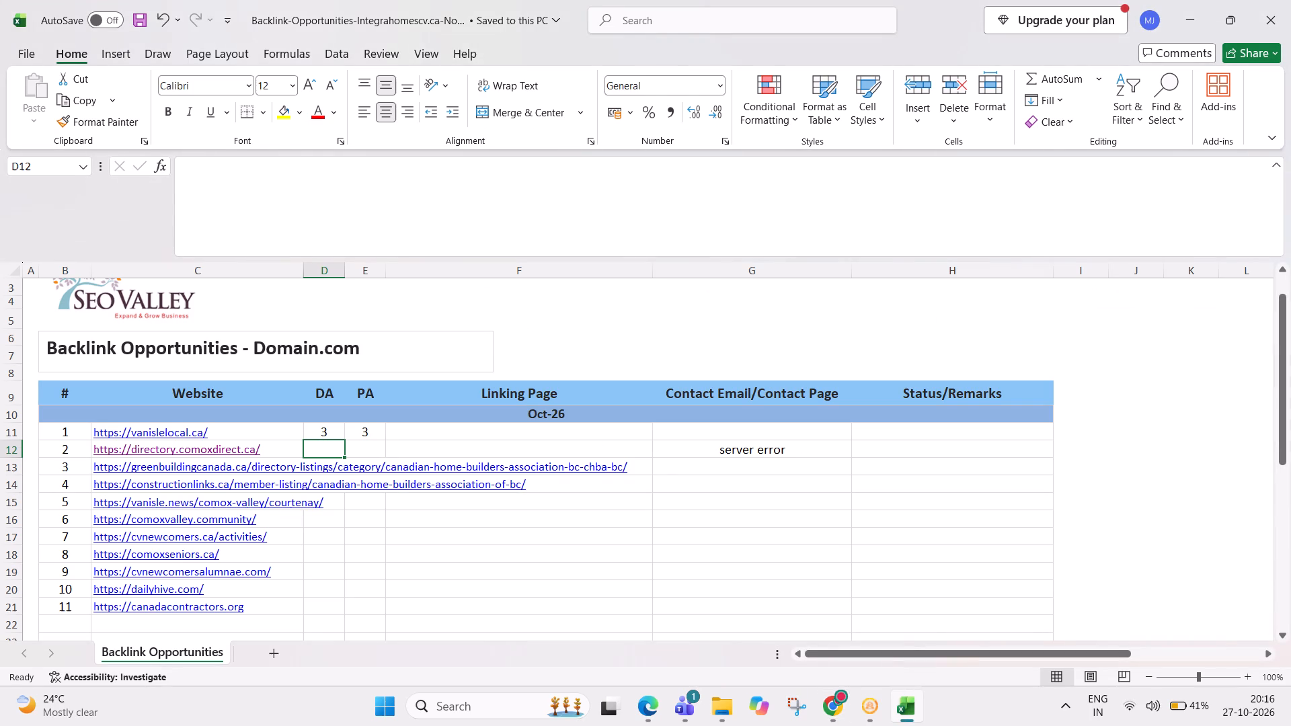
pyautogui.press('1')
pyautogui.press('Right')
pyautogui.press('3')
pyautogui.press('Down')
pyautogui.press('Left')
# Check the greenbuildingcanada.ca scores in Chrome and enter DA 36 and PA 26 in its Excel row.
pyautogui.hotkey('alt', 'Tab')
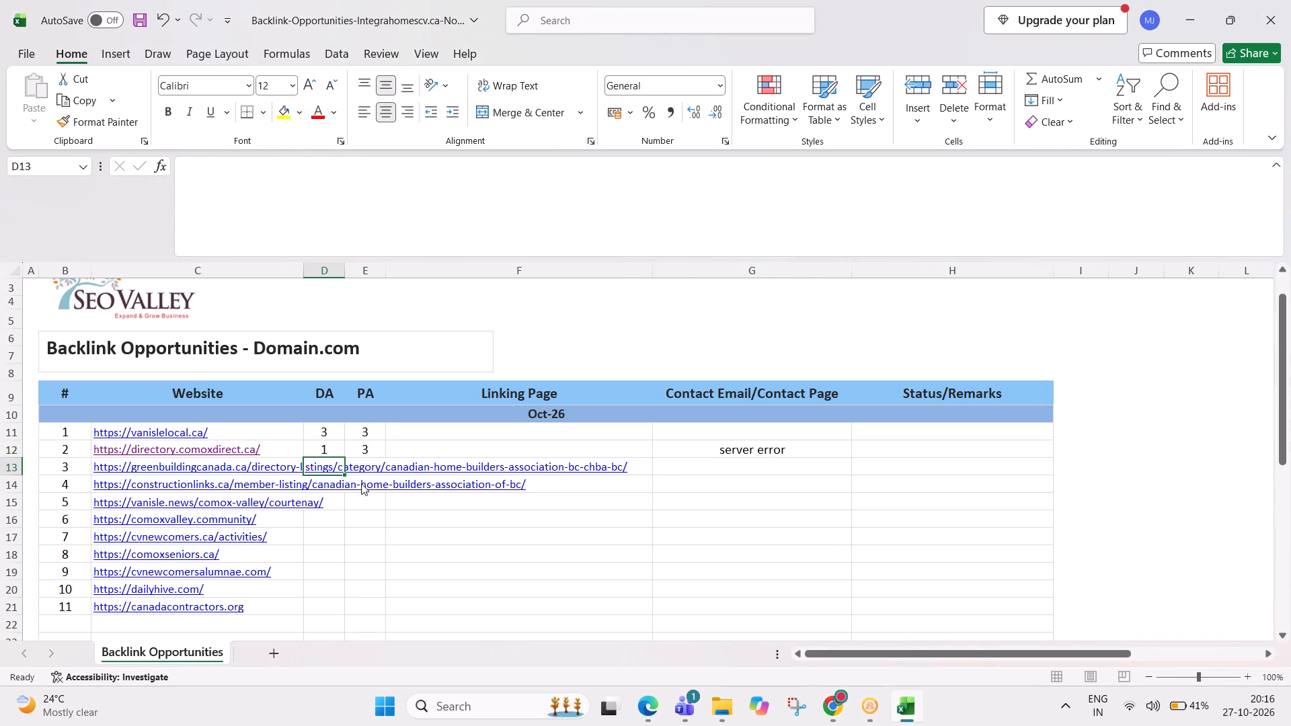
pyautogui.scroll(-1, 361, 483)
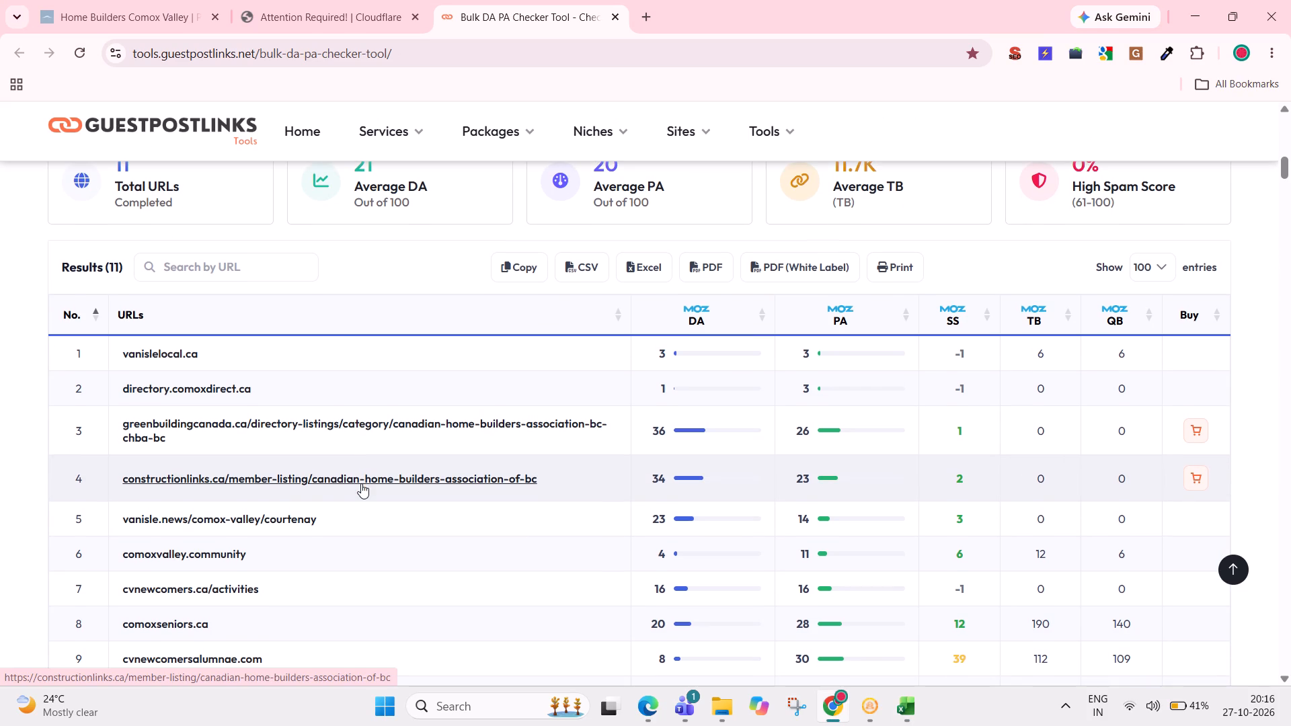
pyautogui.hotkey('alt', 'Tab')
pyautogui.write('36')
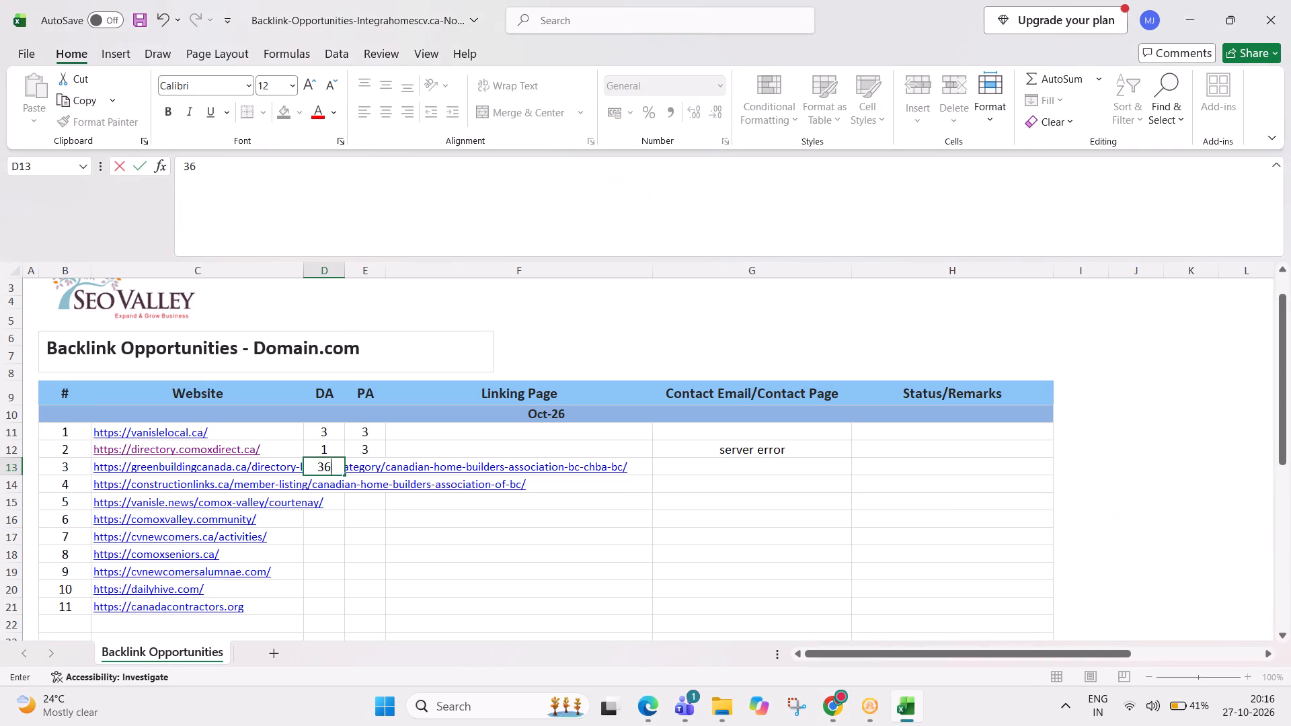
pyautogui.press('Right')
pyautogui.write('26')
pyautogui.press('Down')
pyautogui.press('Left')
# Check the constructionlinks.ca scores in Chrome, enter DA 34 and PA 23 in its Excel row, and save the workbook.
pyautogui.hotkey('alt', 'Tab')
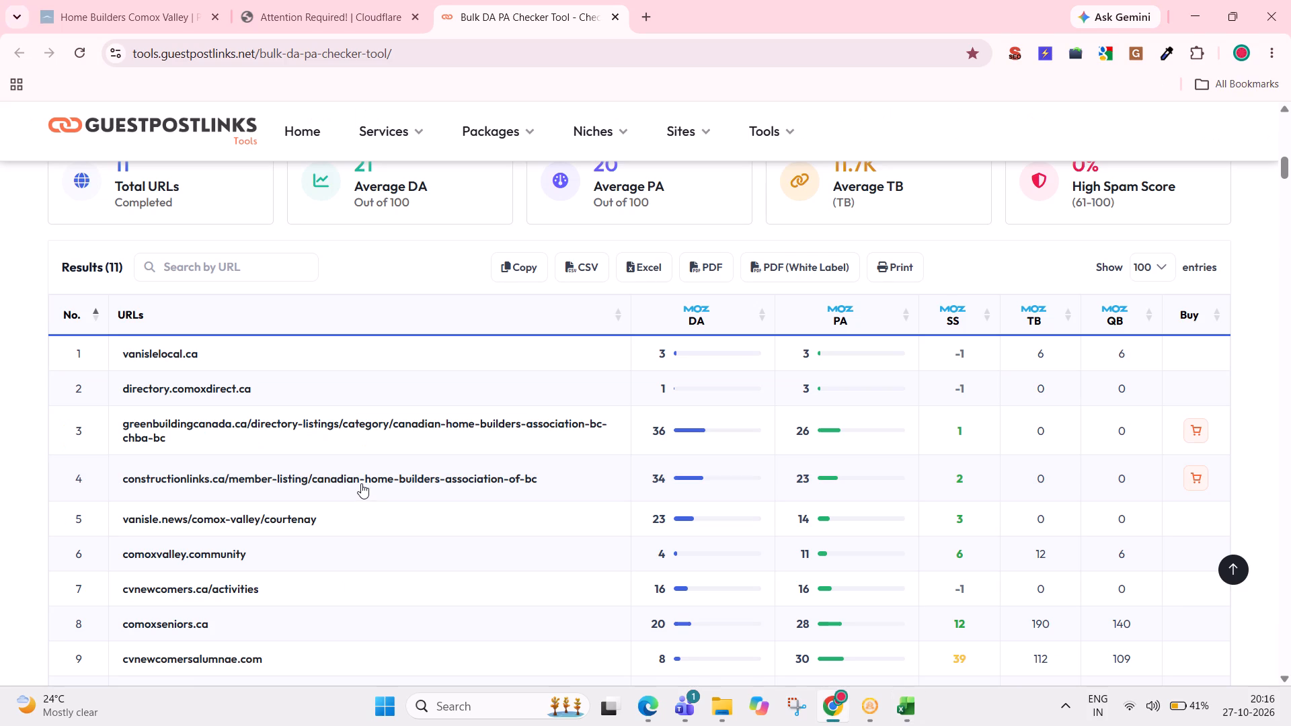
pyautogui.scroll(-1, 361, 483)
pyautogui.hotkey('alt', 'Tab')
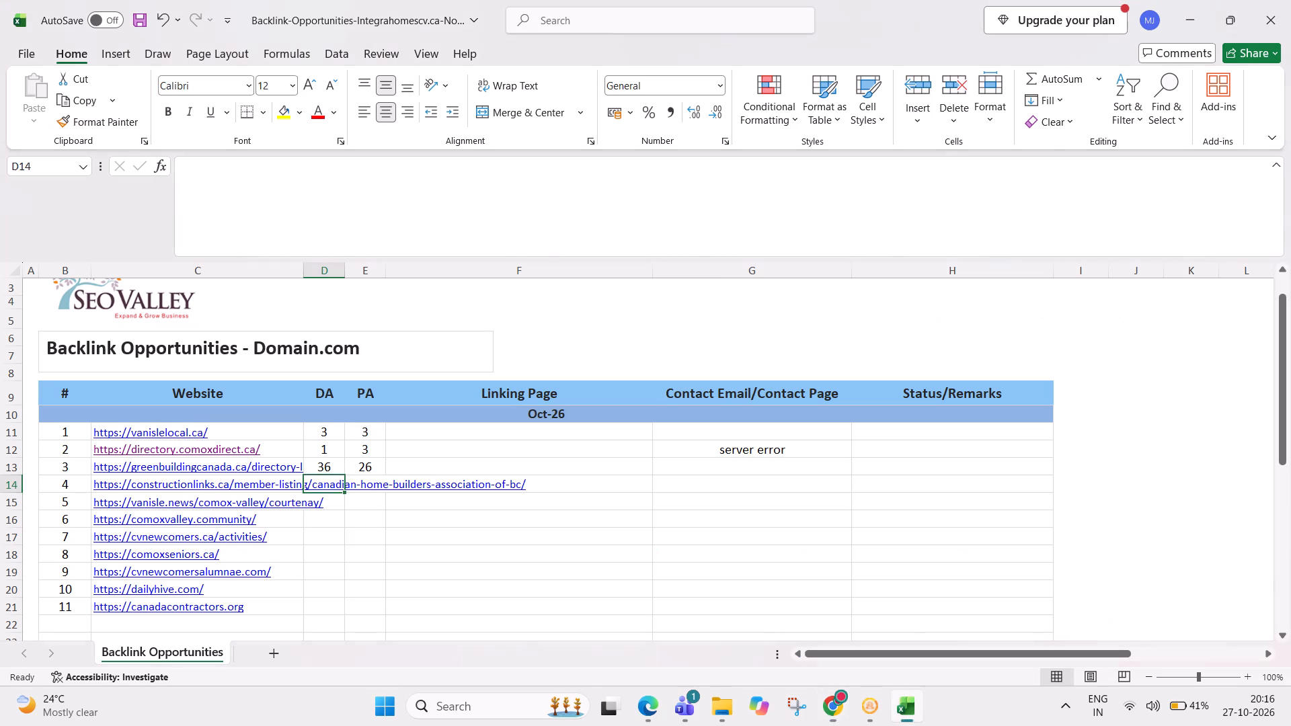
pyautogui.write('34')
pyautogui.press('Down')
pyautogui.write('24')
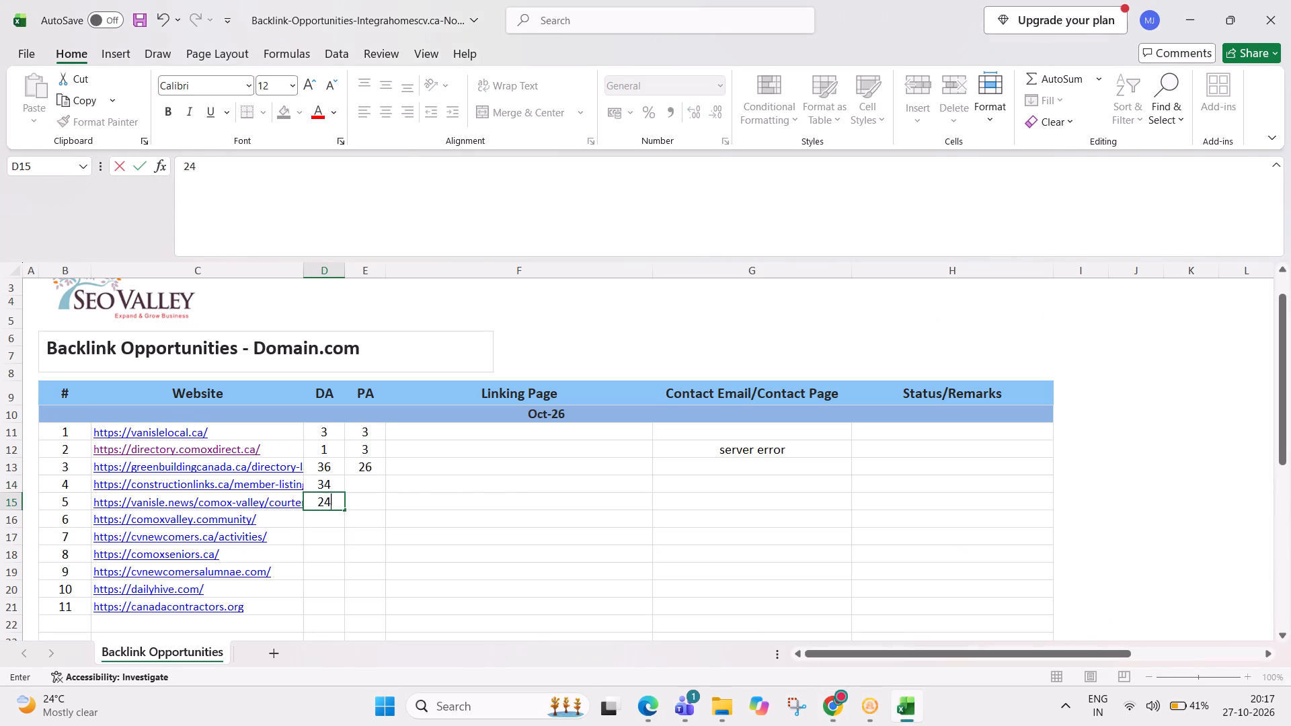
pyautogui.hotkey('alt', 'Tab')
pyautogui.hotkey('alt', 'Tab')
pyautogui.press('Return')
pyautogui.press('Up')
pyautogui.press('Up')
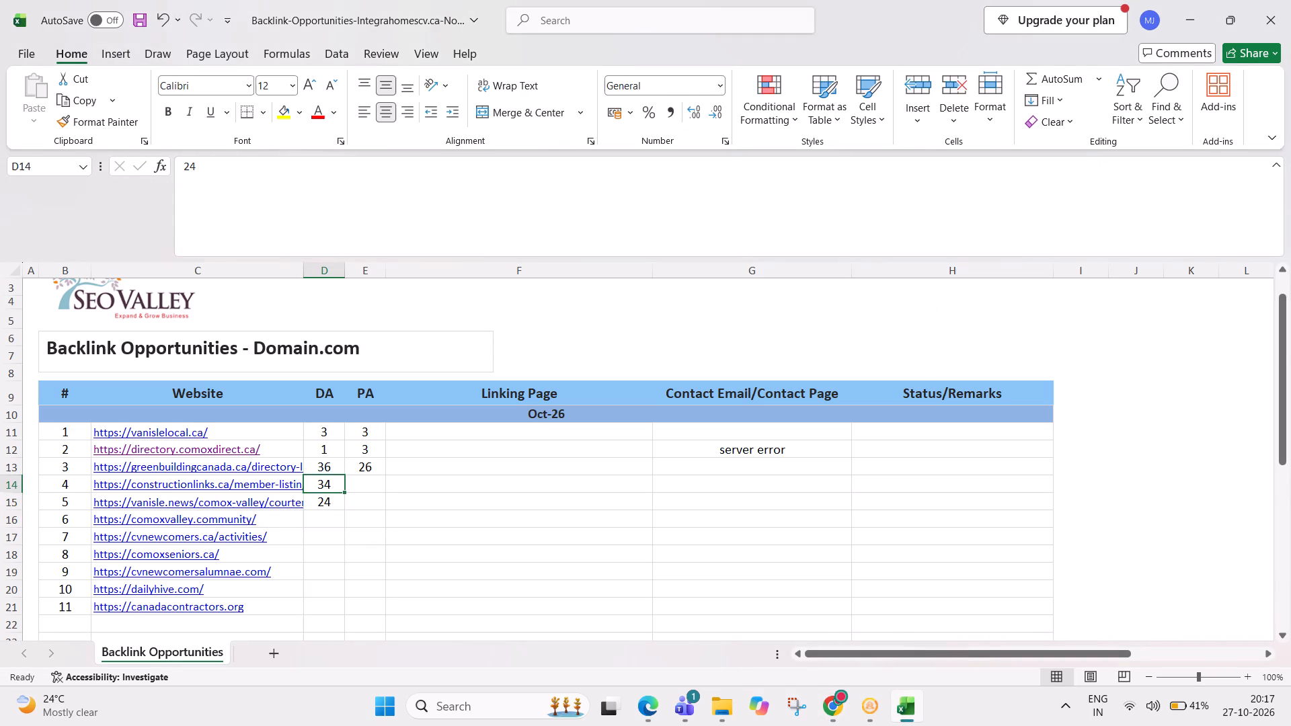
pyautogui.press('Right')
pyautogui.write('23')
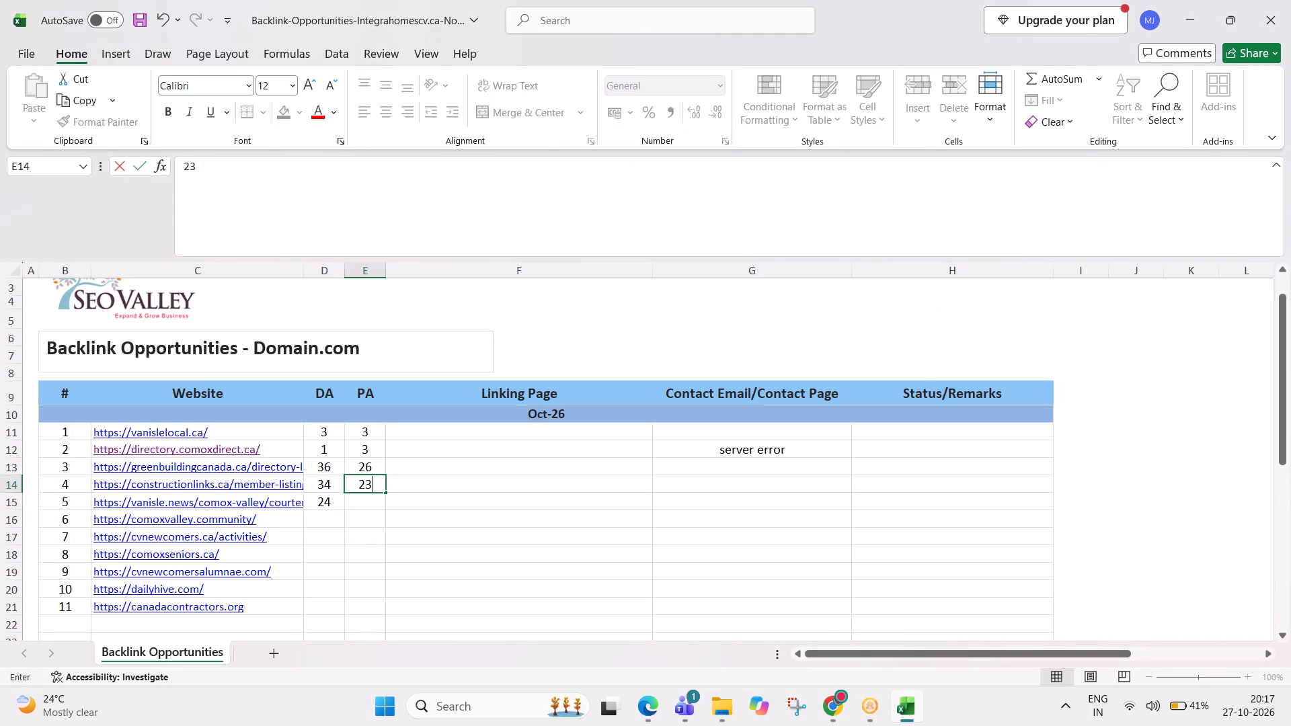
pyautogui.press('Down')
pyautogui.press('Left')
pyautogui.hotkey('ctrl', 's')
# Check the vanisle.news scores in Chrome, set its Excel row to DA 23 and PA 14, and save the workbook.
pyautogui.hotkey('alt', 'Tab')
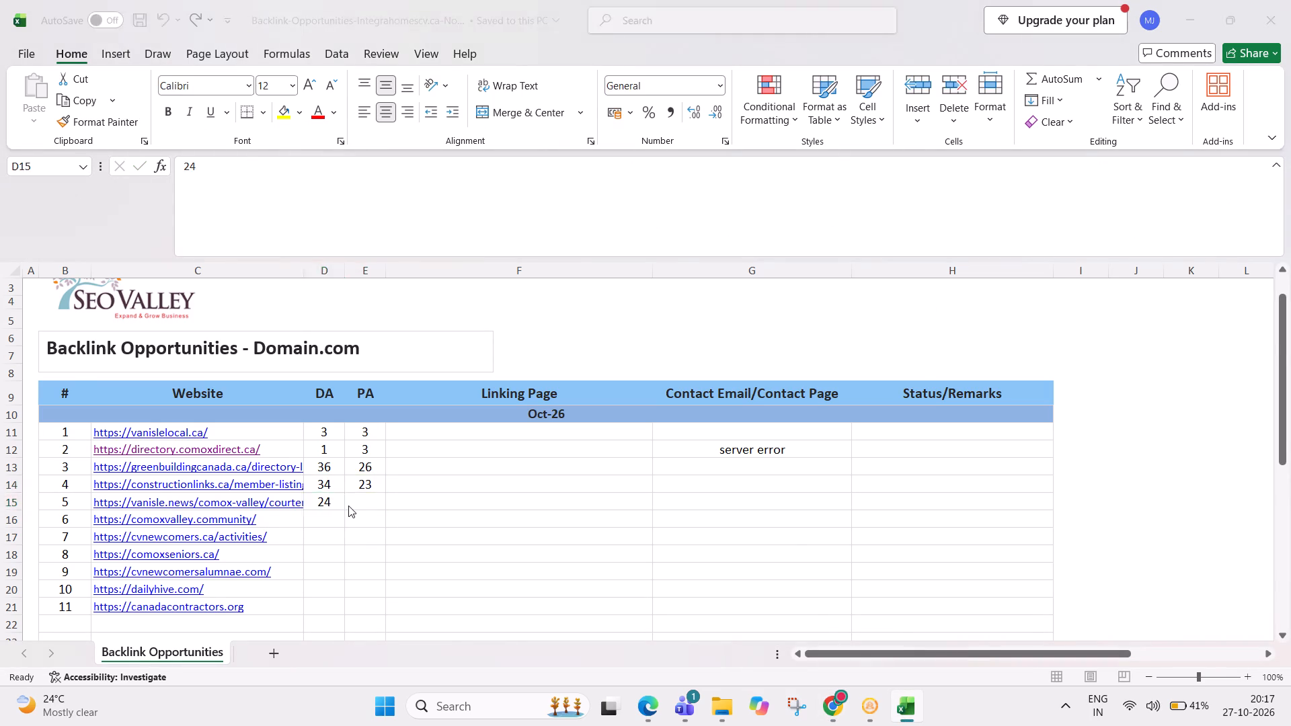
pyautogui.scroll(-1, 348, 506)
pyautogui.hotkey('alt', 'Tab')
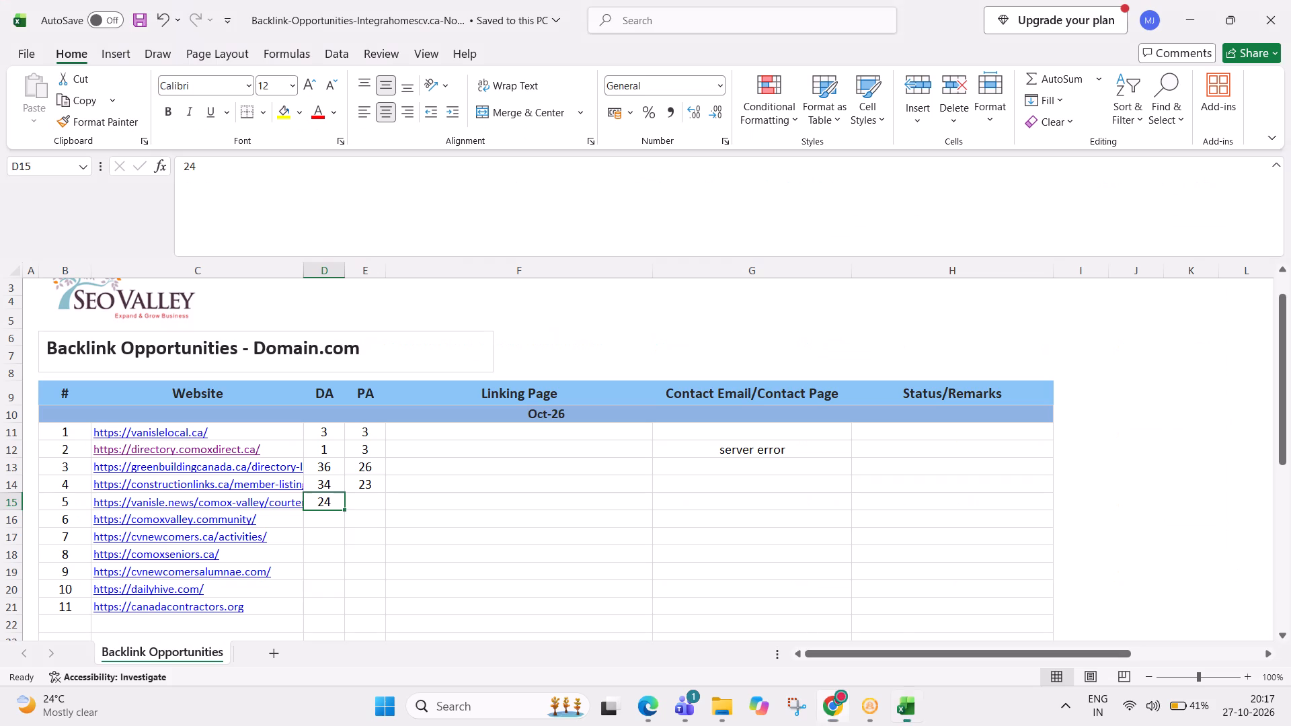
pyautogui.write('23')
pyautogui.press('Right')
pyautogui.write('14')
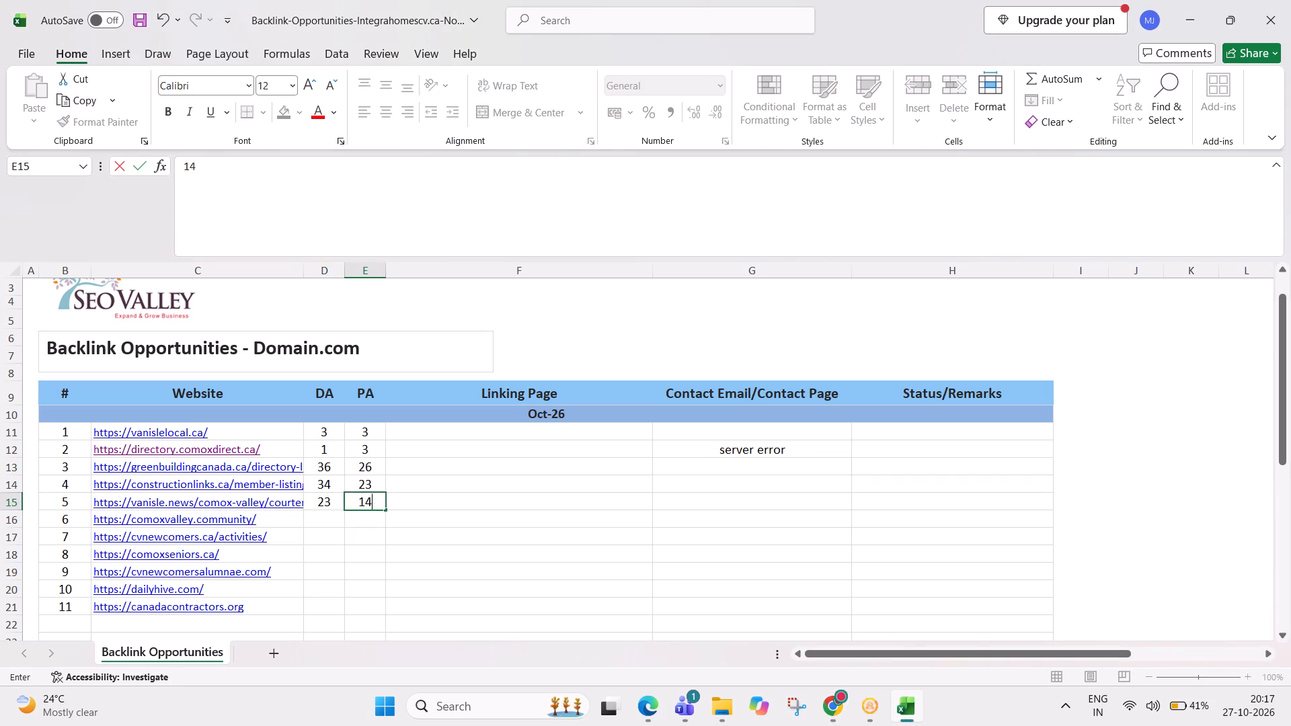
pyautogui.hotkey('ctrl', 's')
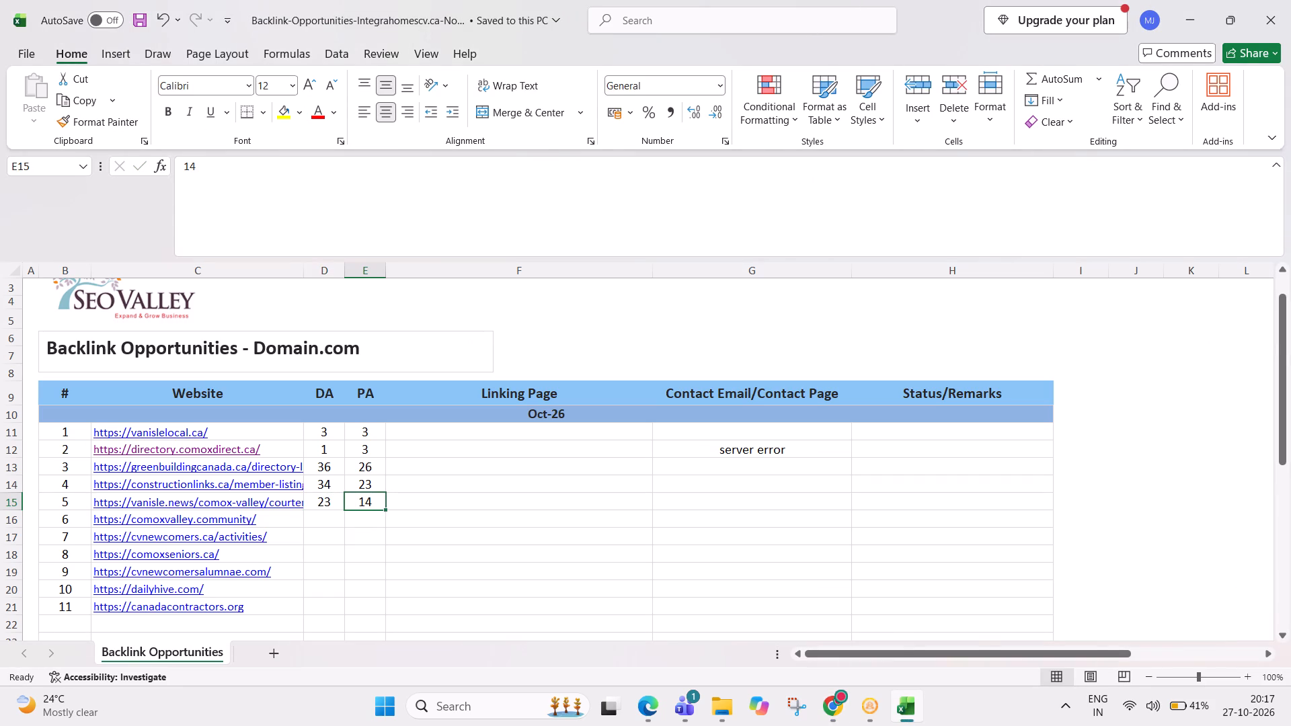
# Check the comoxvalley.community scores in Chrome and enter DA 4 and PA 11 in its Excel row.
pyautogui.hotkey('alt', 'Tab')
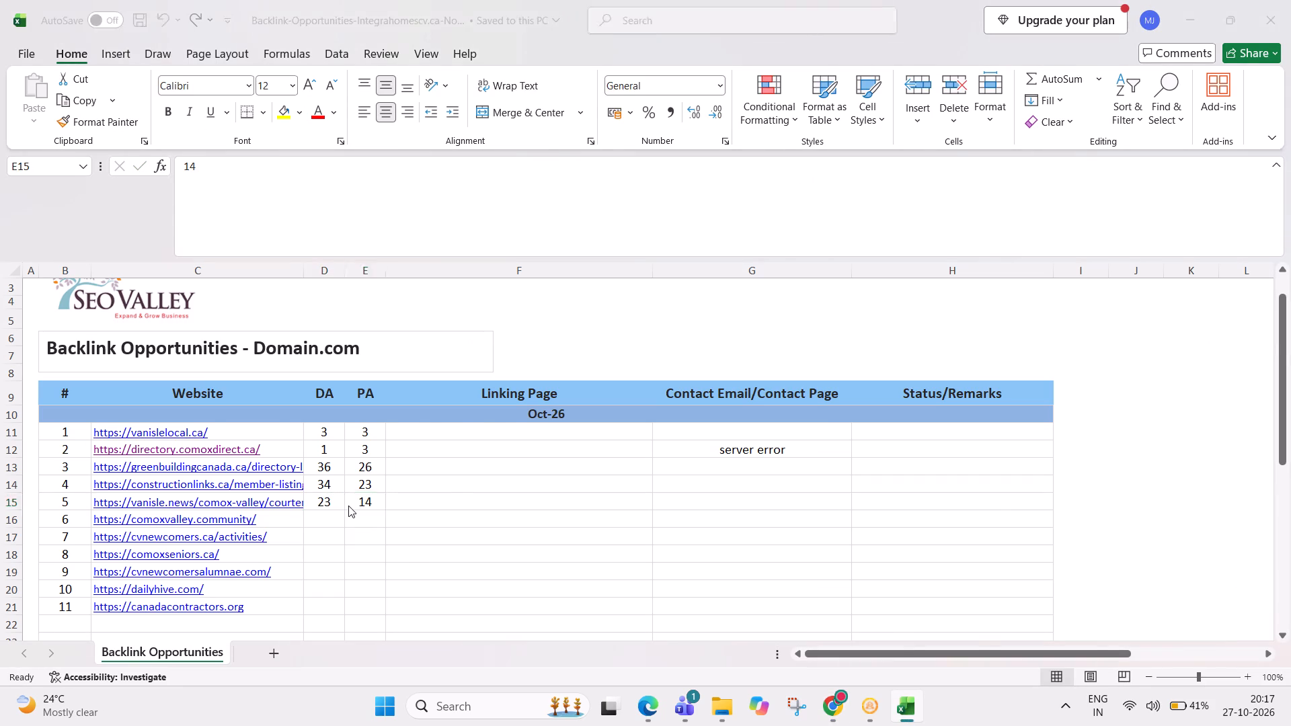
pyautogui.hotkey('alt', 'Tab')
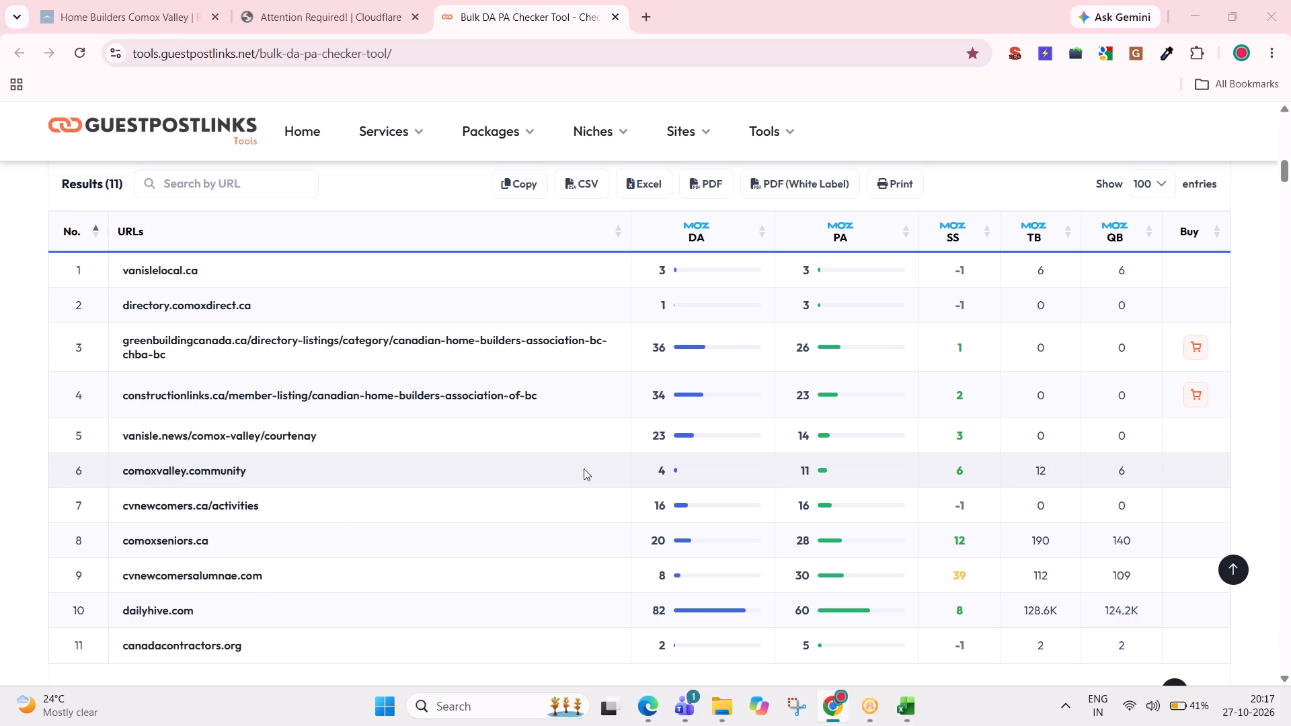
pyautogui.click(325, 520)
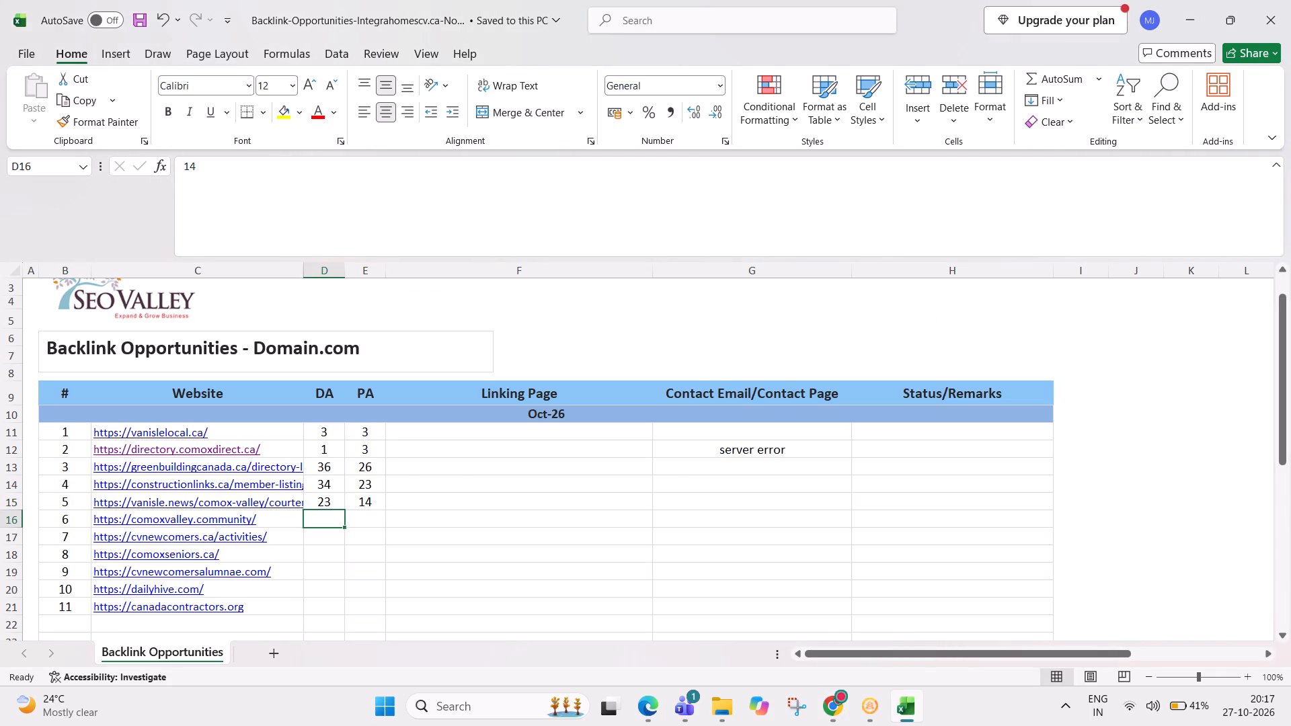
pyautogui.press('4')
pyautogui.press('Right')
pyautogui.write('11')
pyautogui.press('Down')
pyautogui.press('Left')
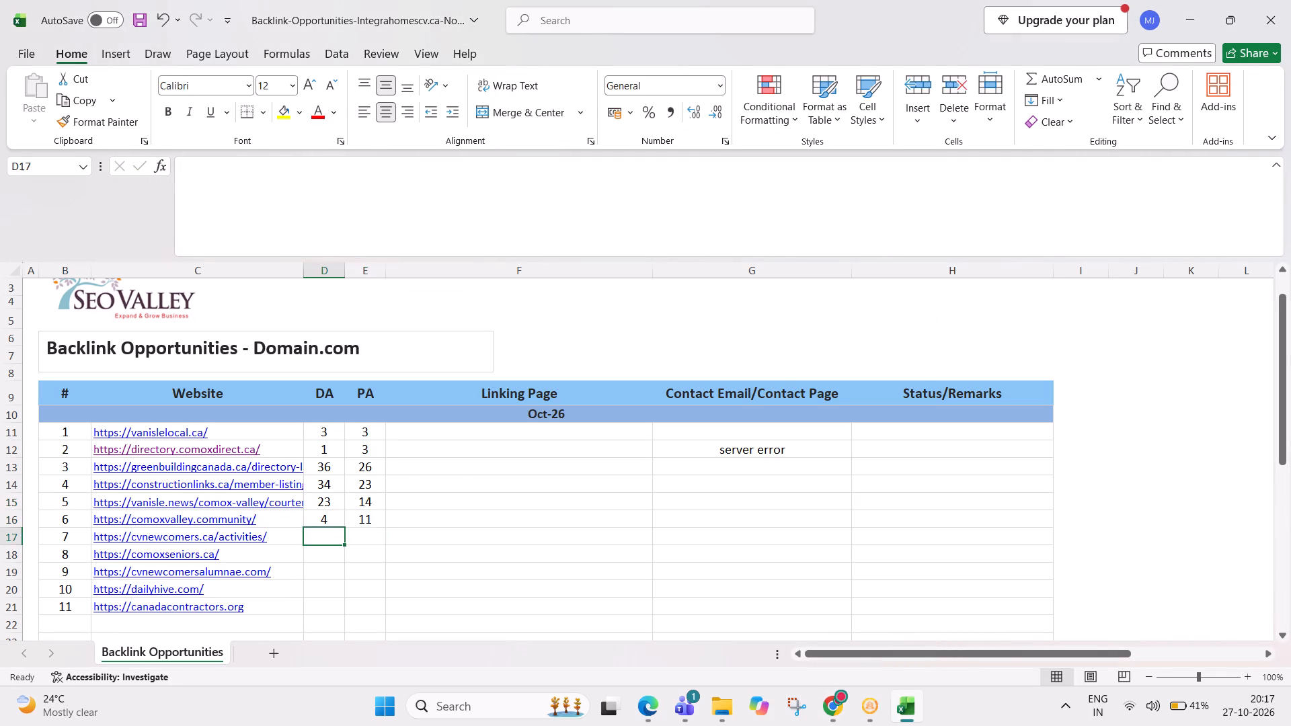
# Check the cvnewcomers.ca/activities scores in Chrome and enter DA 16 and PA 16 in its Excel row.
pyautogui.hotkey('alt', 'Tab')
pyautogui.scroll(-1, 325, 520)
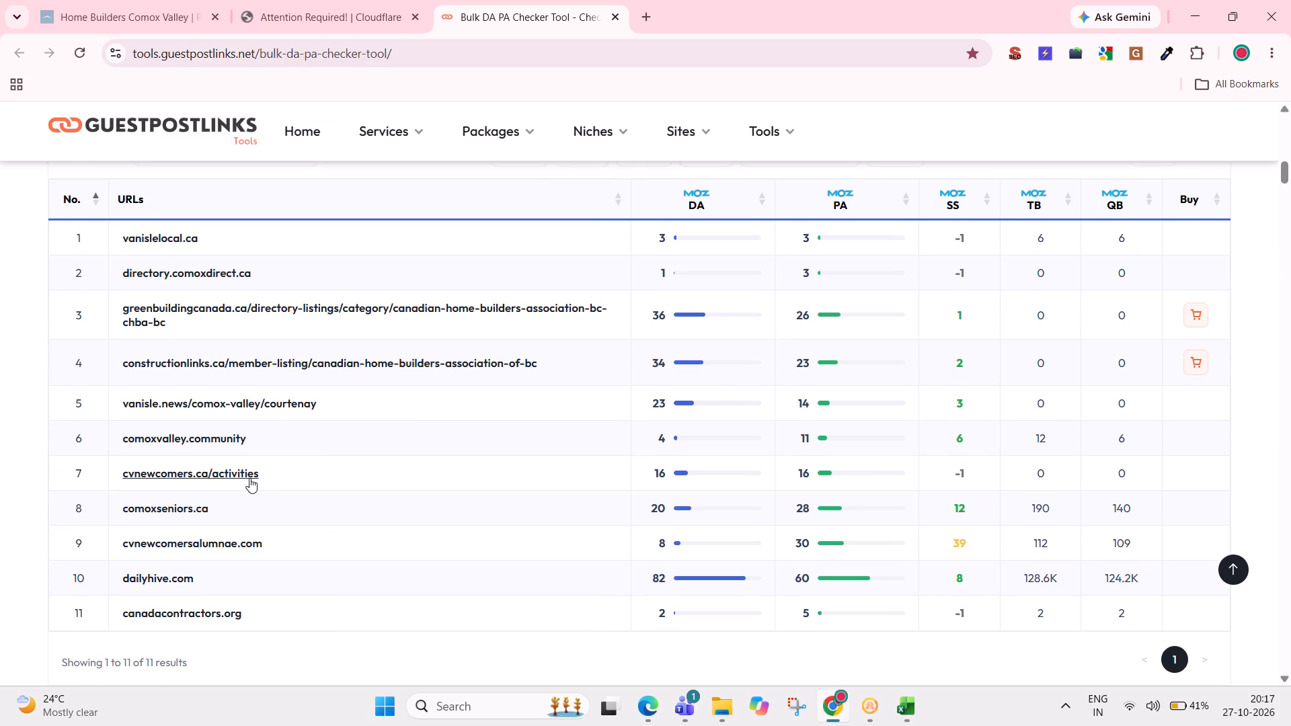
pyautogui.hotkey('alt', 'Tab')
pyautogui.write('16')
pyautogui.press('Right')
pyautogui.hotkey('alt', 'Tab')
pyautogui.hotkey('alt', 'Tab')
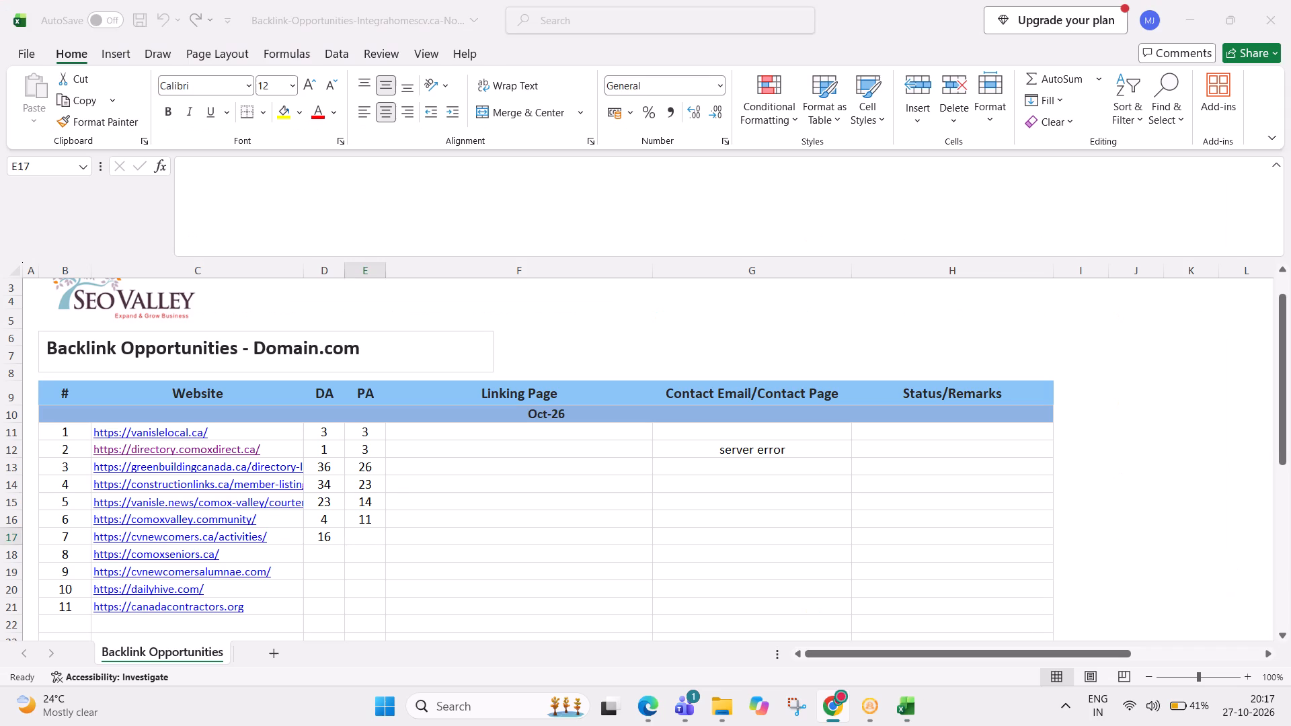
pyautogui.write('16')
pyautogui.press('Down')
pyautogui.press('Left')
# Check the comoxseniors.ca scores in Chrome, enter DA 20 and PA 28 in its Excel row, and save the workbook.
pyautogui.hotkey('alt', 'Tab')
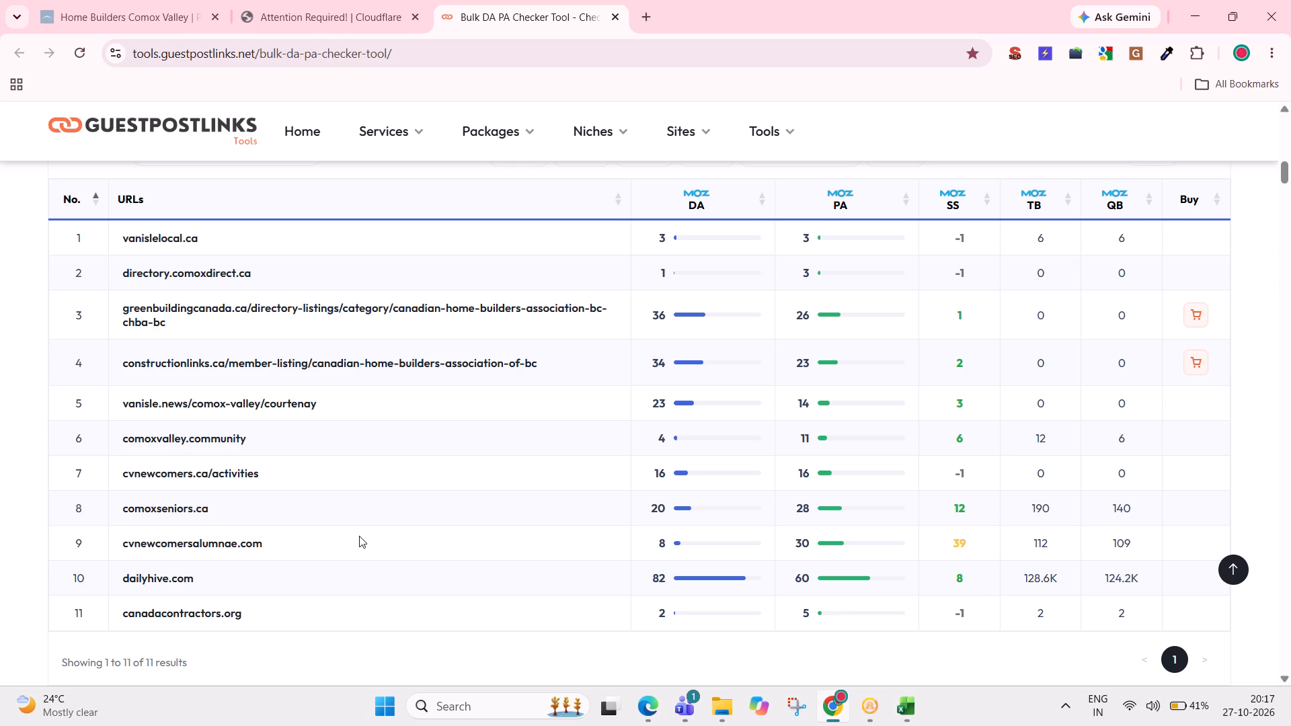
pyautogui.hotkey('alt', 'Tab')
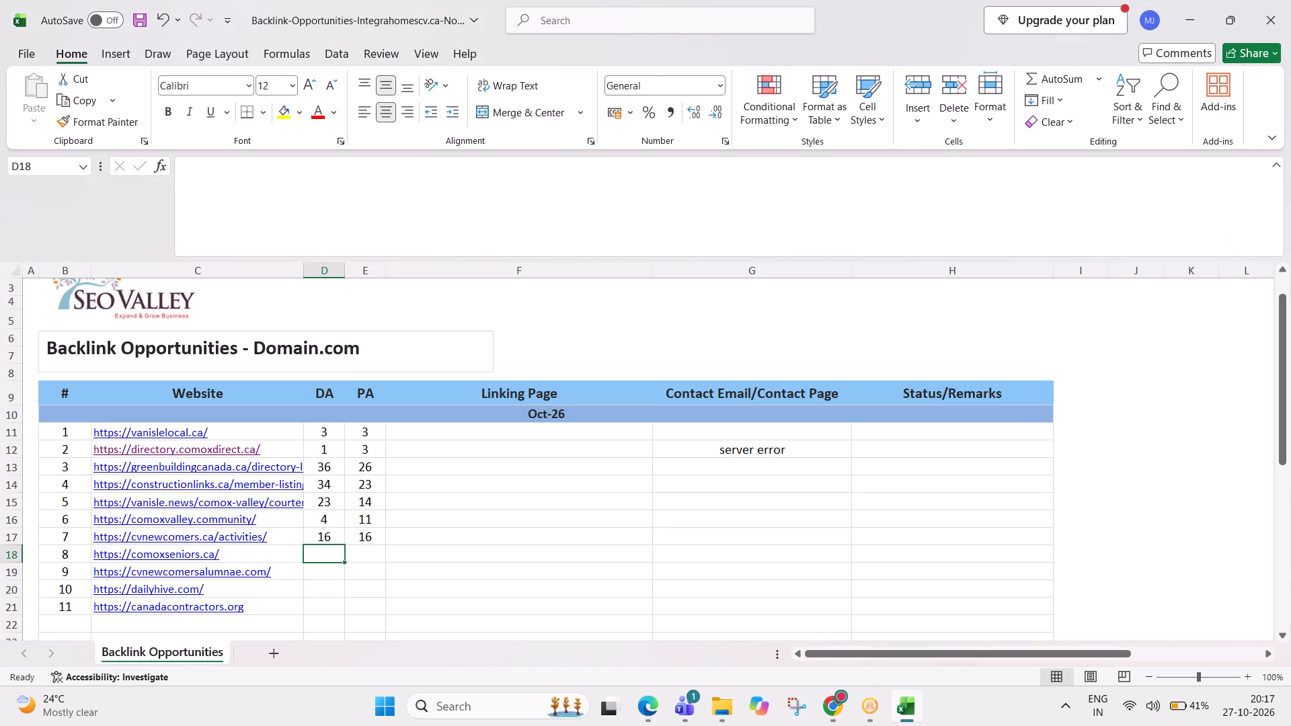
pyautogui.write('20')
pyautogui.press('Right')
pyautogui.write('28')
pyautogui.hotkey('ctrl', 's')
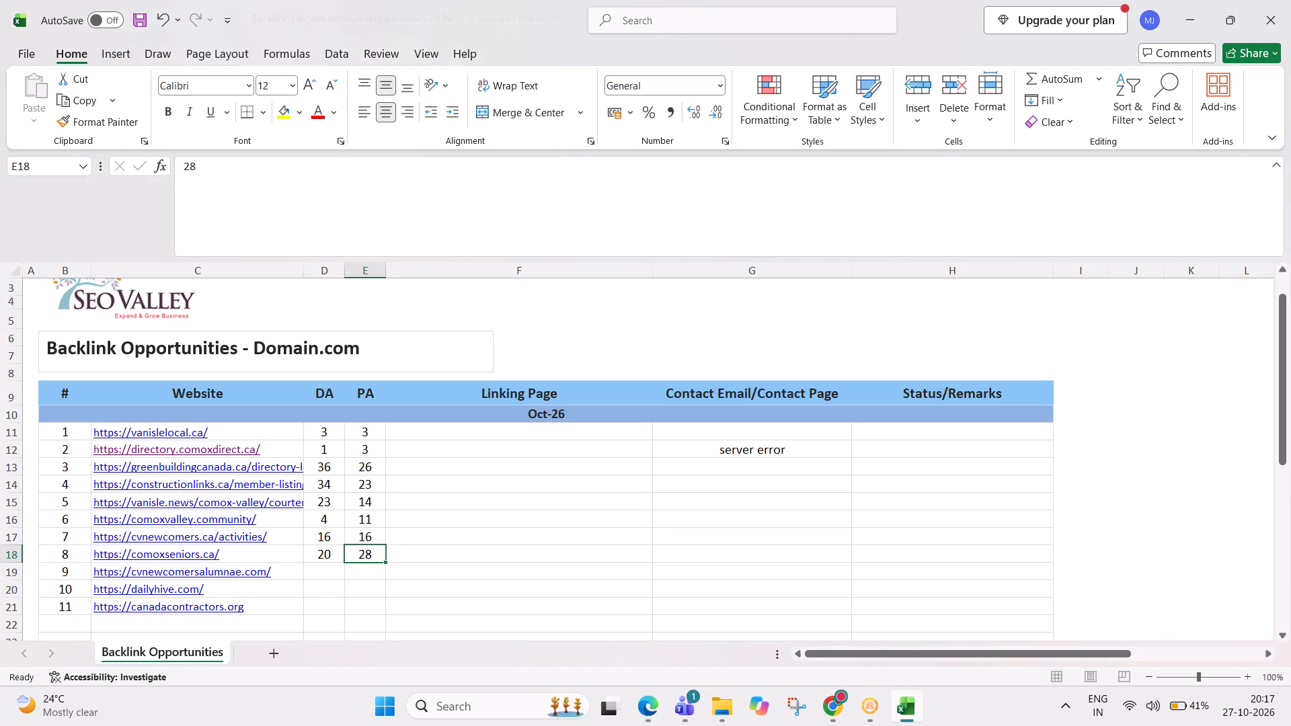
# Check the cvnewcomersalumnae.com scores in Chrome and enter DA 8 and PA 30 in its Excel row.
pyautogui.hotkey('alt', 'Tab')
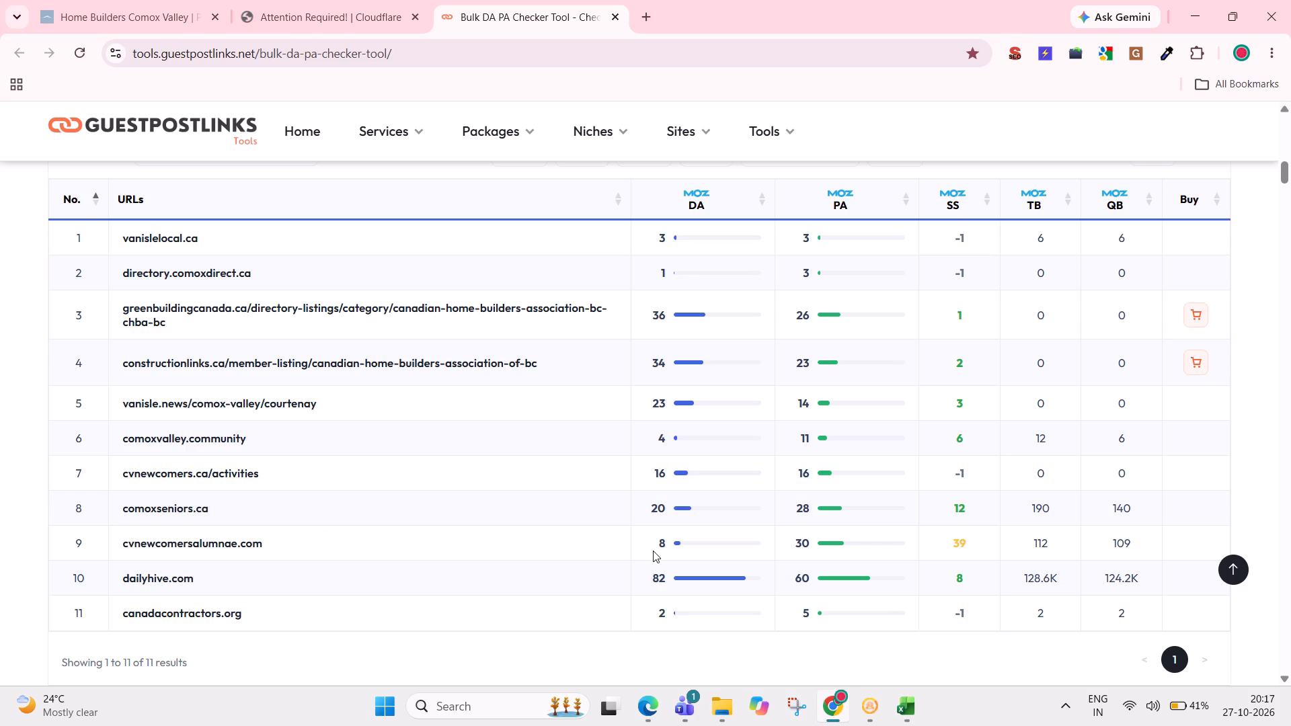
pyautogui.hotkey('alt', 'Tab')
pyautogui.click(328, 570)
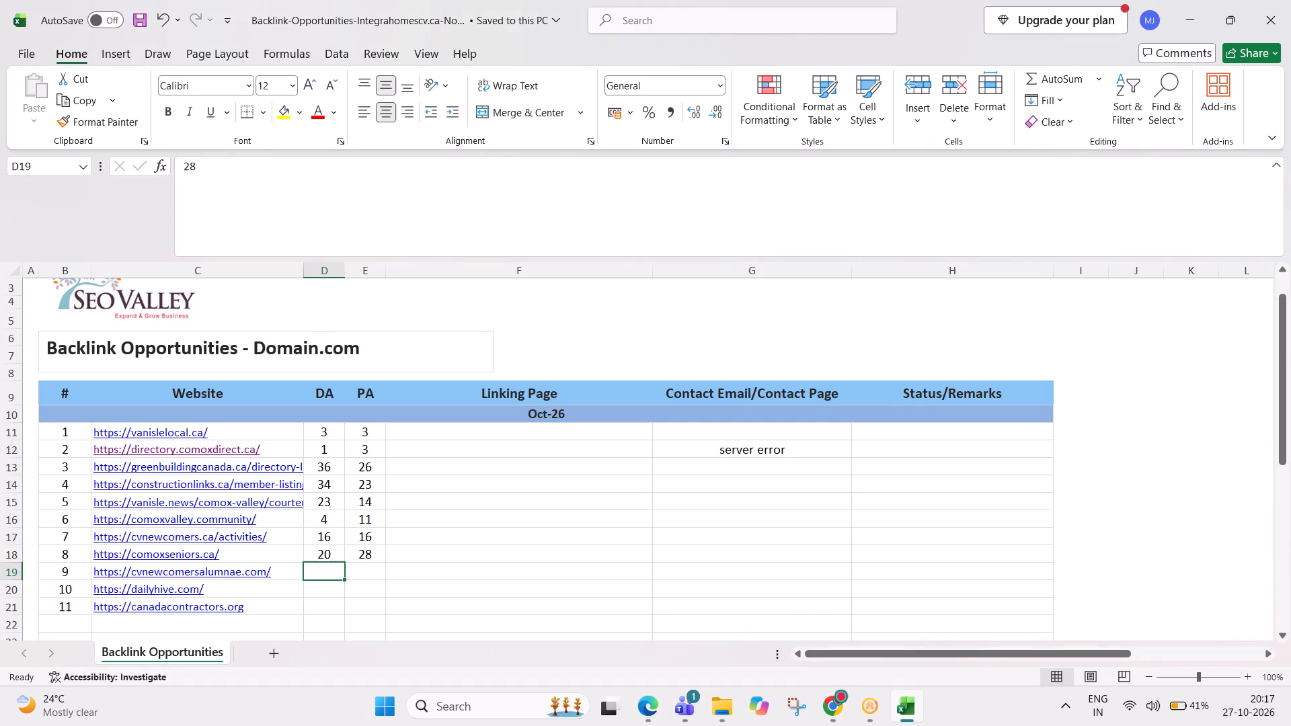
pyautogui.press('8')
pyautogui.press('Right')
pyautogui.write('30')
pyautogui.press('Down')
pyautogui.press('Left')
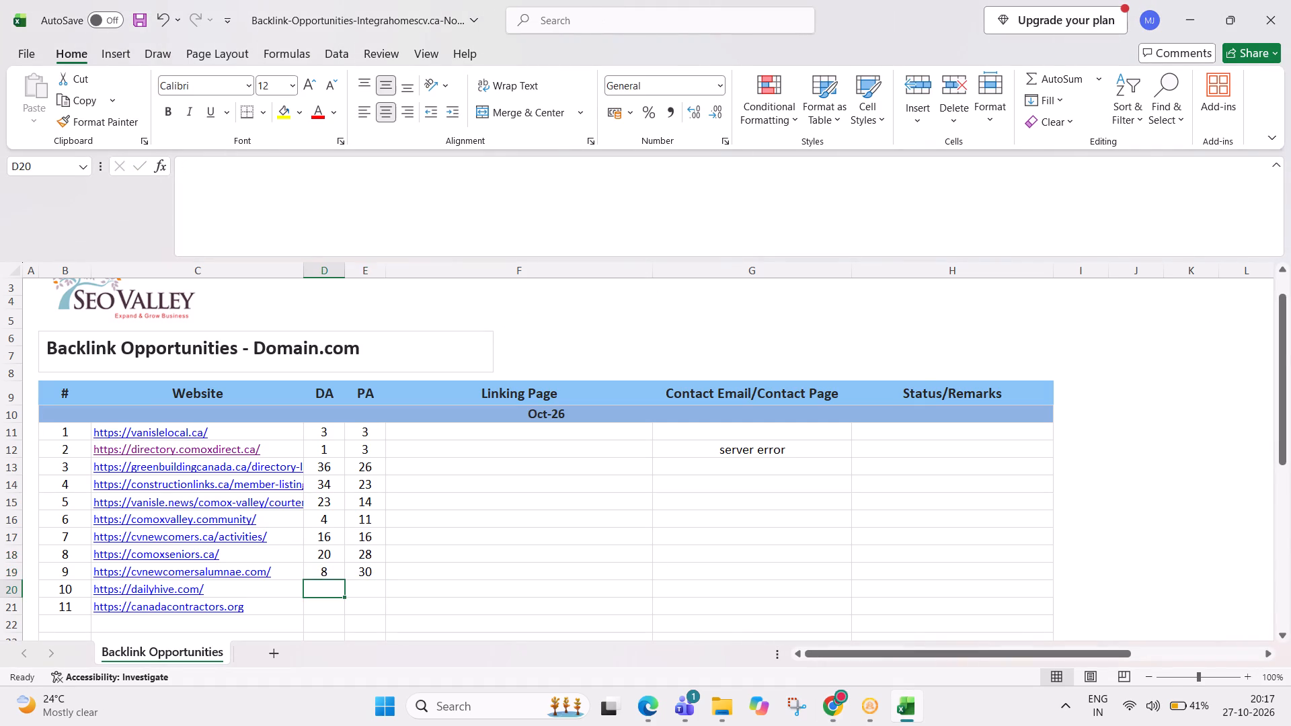
# Check the dailyhive.com scores in Chrome, enter DA 82 and PA 60 in its Excel row, and save the workbook.
pyautogui.hotkey('alt', 'Tab')
pyautogui.hotkey('alt', 'Tab')
pyautogui.write('82')
pyautogui.press('Right')
pyautogui.write('60')
pyautogui.hotkey('ctrl', 's')
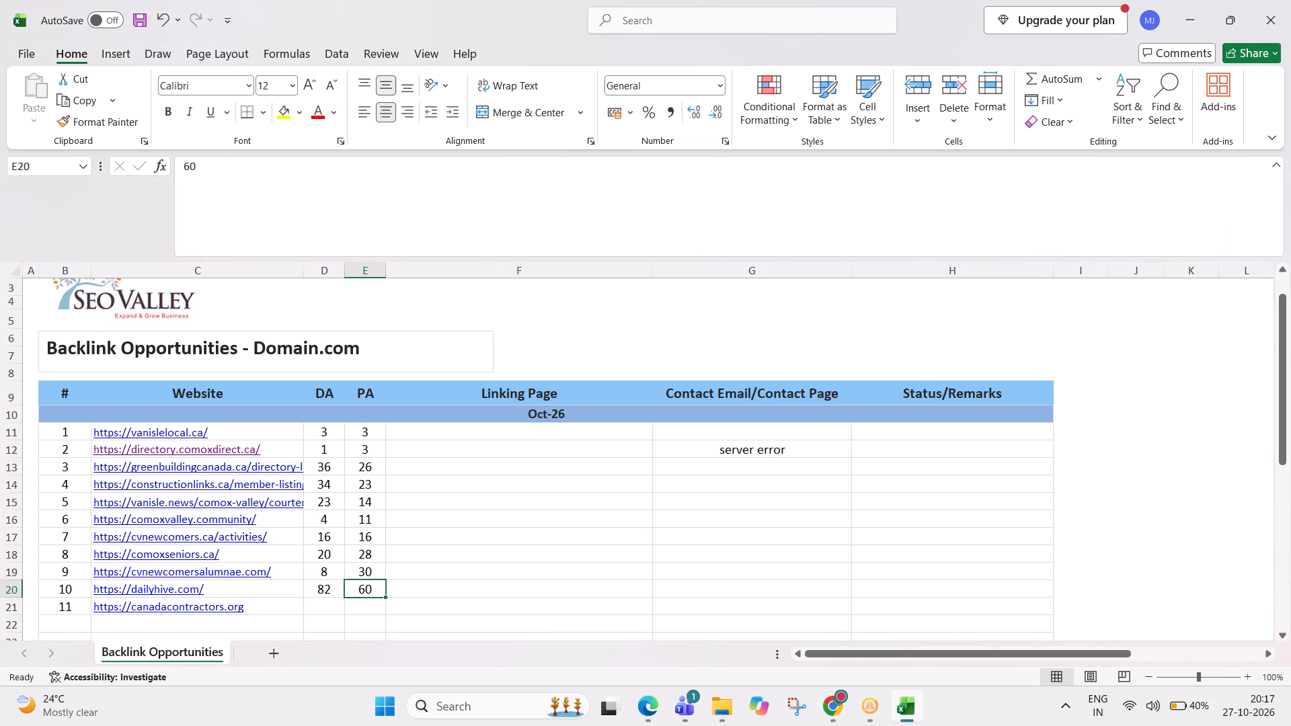
# Check the canadacontractors.org scores in Chrome, enter DA 2 and PA 5 in its Excel row, and save the workbook.
pyautogui.hotkey('alt', 'Tab')
pyautogui.hotkey('alt', 'Tab')
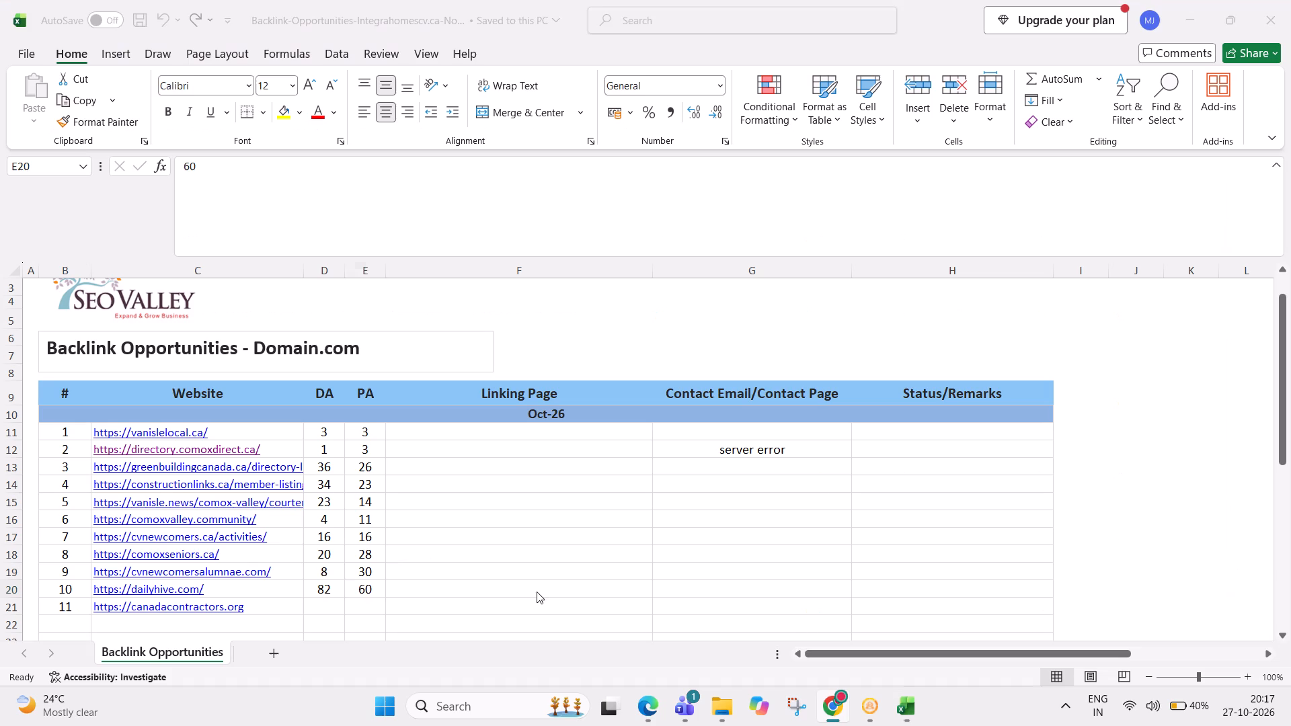
pyautogui.click(325, 606)
pyautogui.press('2')
pyautogui.press('Right')
pyautogui.press('3')
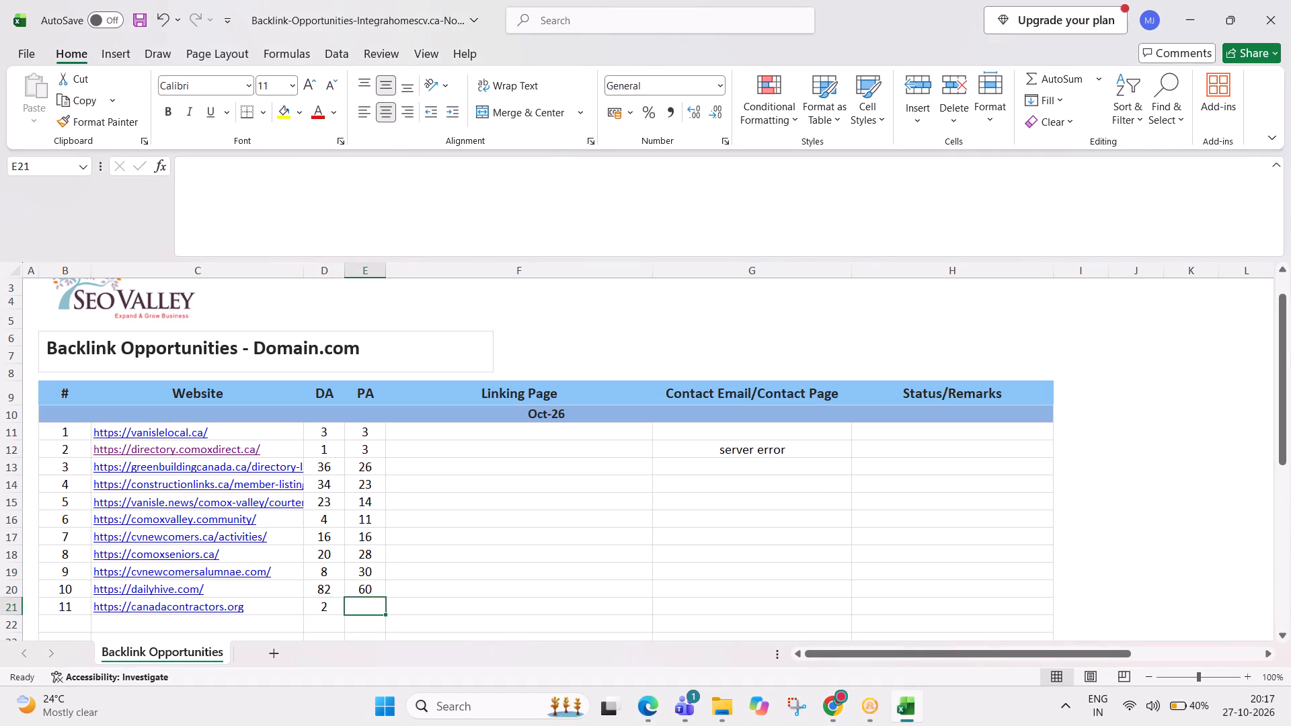
pyautogui.hotkey('alt', 'Tab')
pyautogui.hotkey('alt', 'Tab')
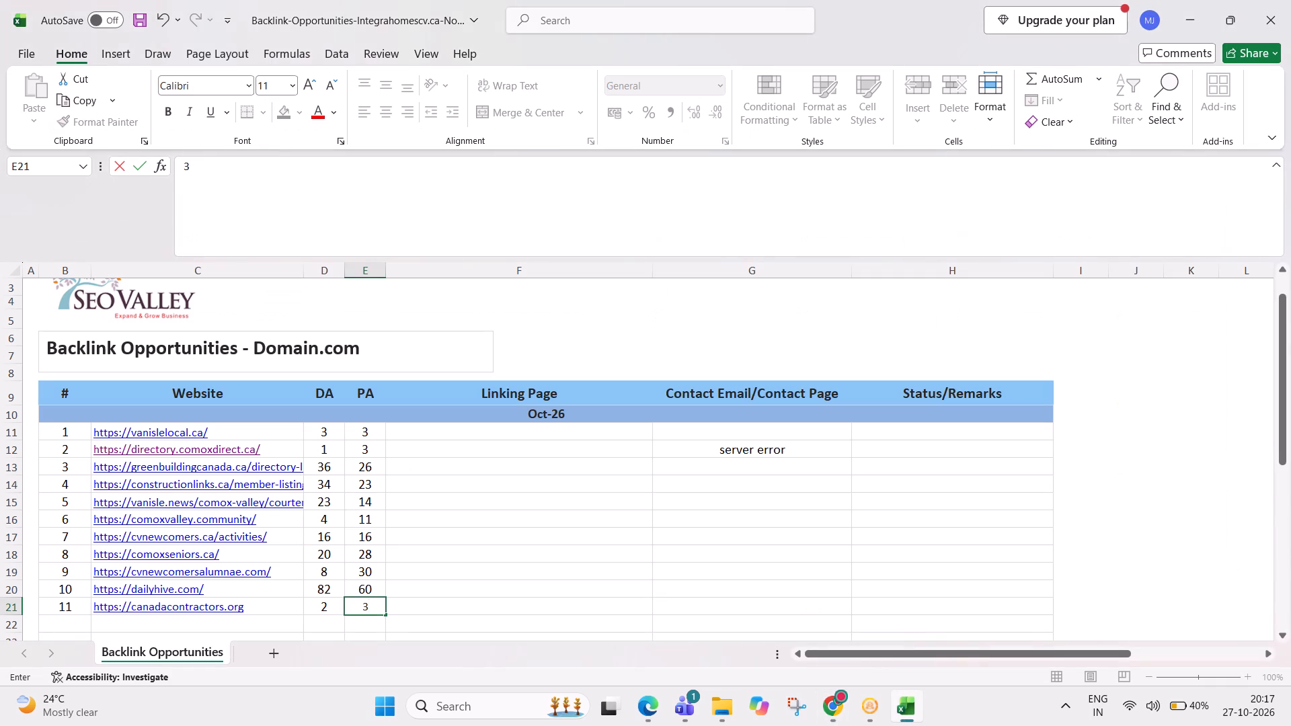
pyautogui.press('BackSpace')
pyautogui.press('5')
pyautogui.hotkey('ctrl', 's')
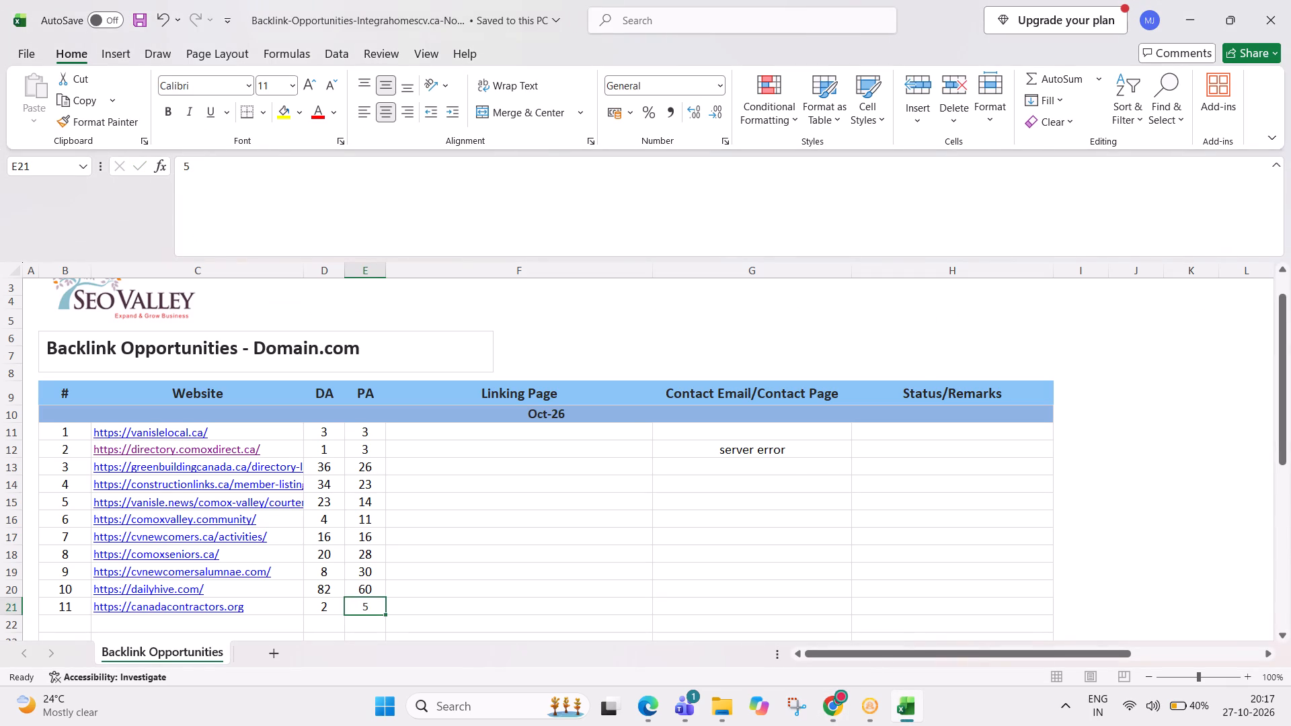
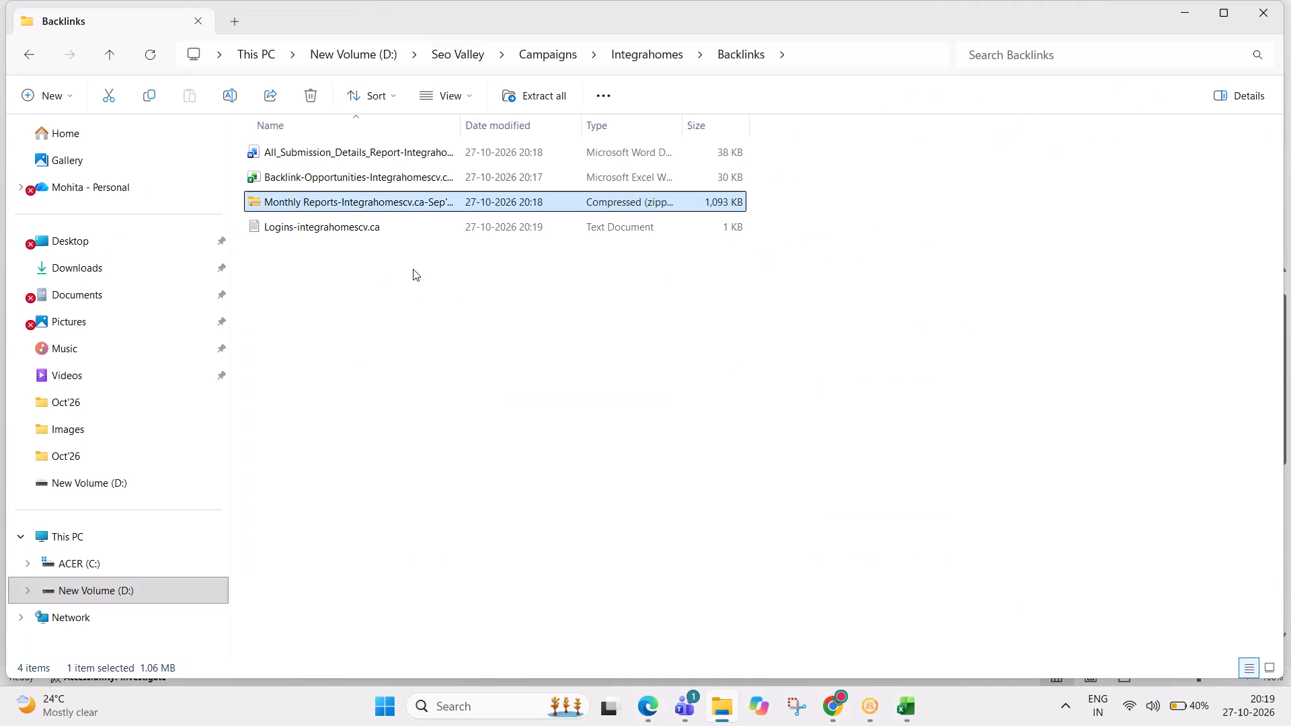
# Extract the Monthly Reports-Integrahomescv.ca-Sep'26 archive into its own folder inside Backlinks and open the extracted folder.
pyautogui.click(539, 97)
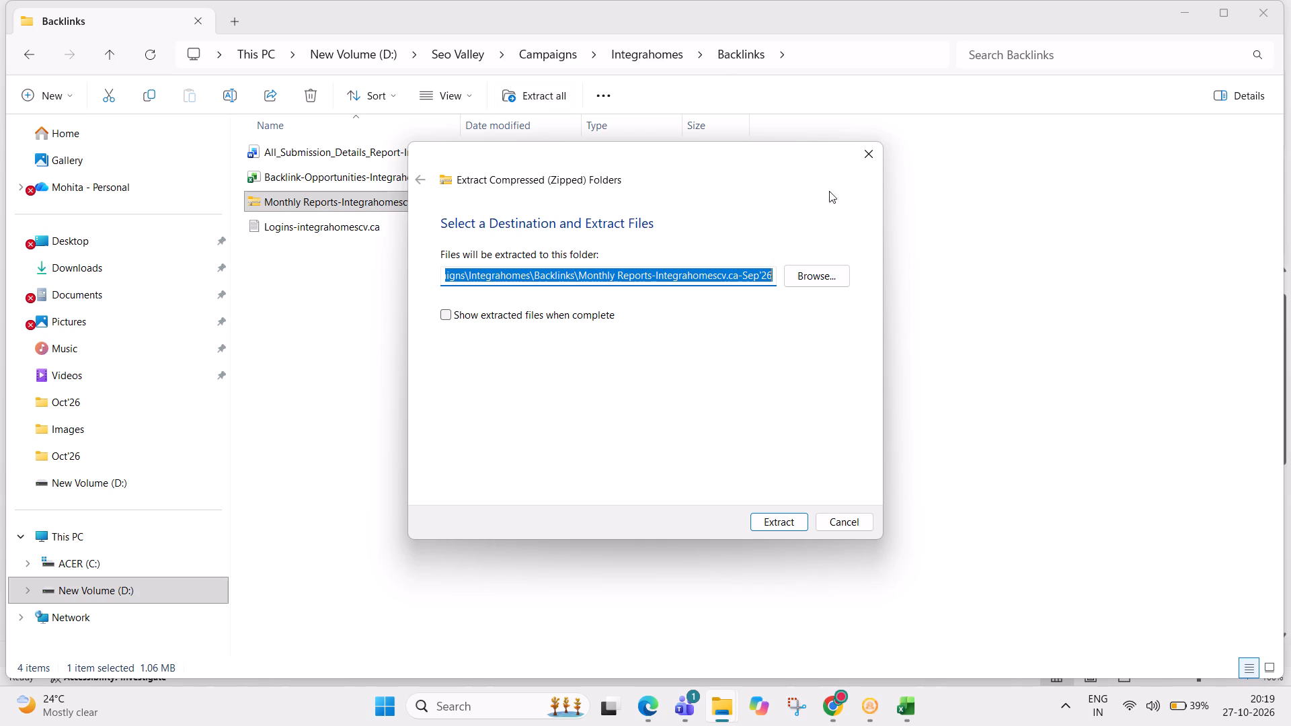
pyautogui.click(789, 520)
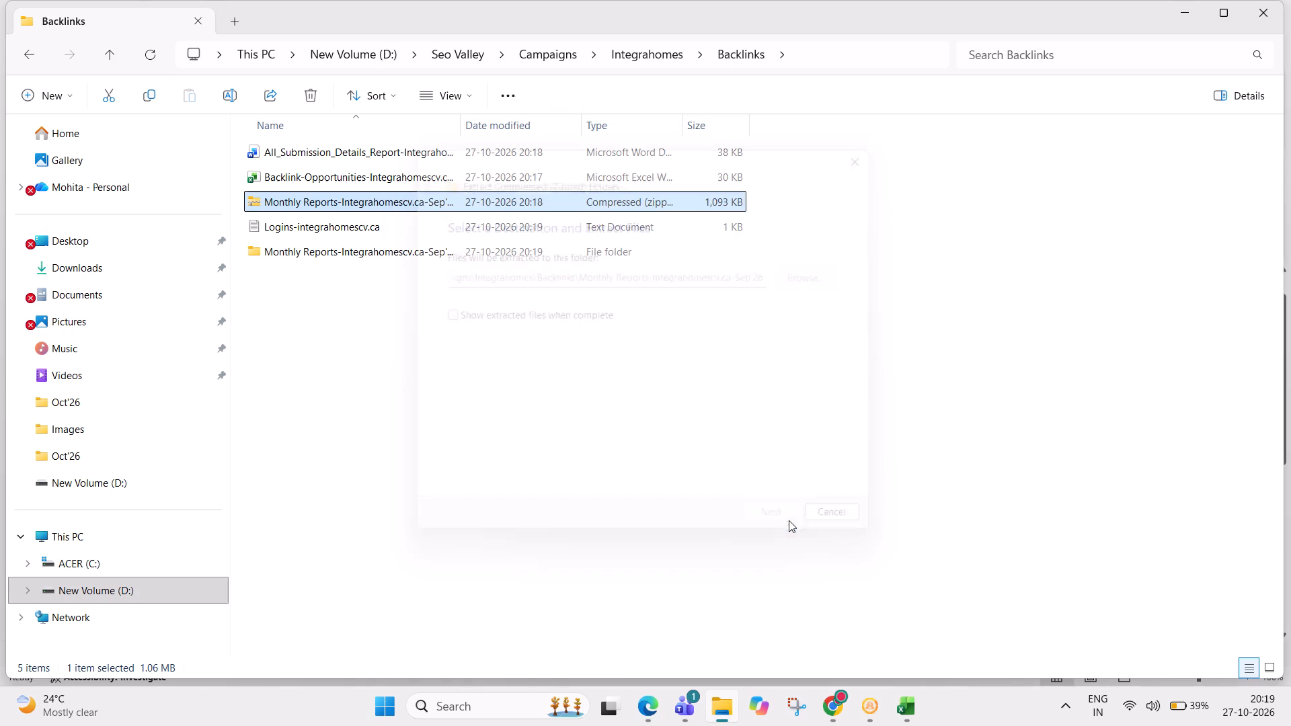
pyautogui.doubleClick(358, 249)
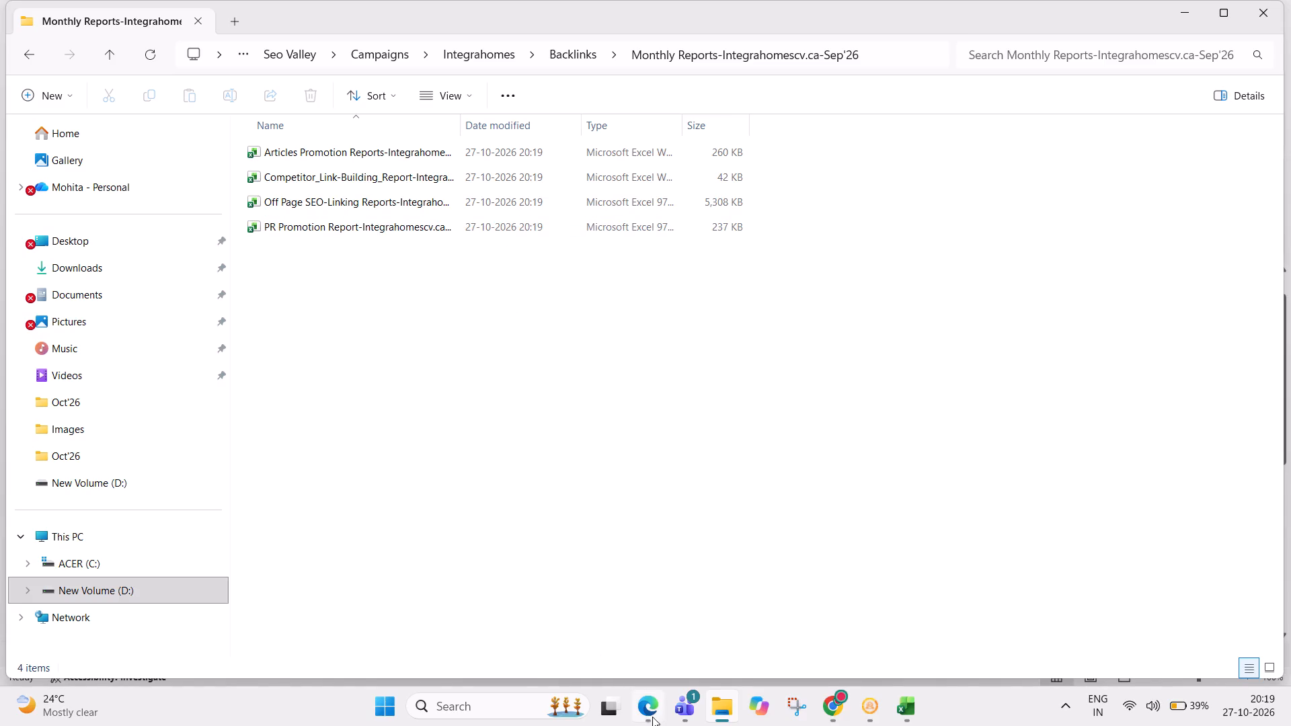
# Copy the vanislelocal.ca address from its open tab in Edge and return to the backlink opportunities workbook in Excel.
pyautogui.click(677, 713)
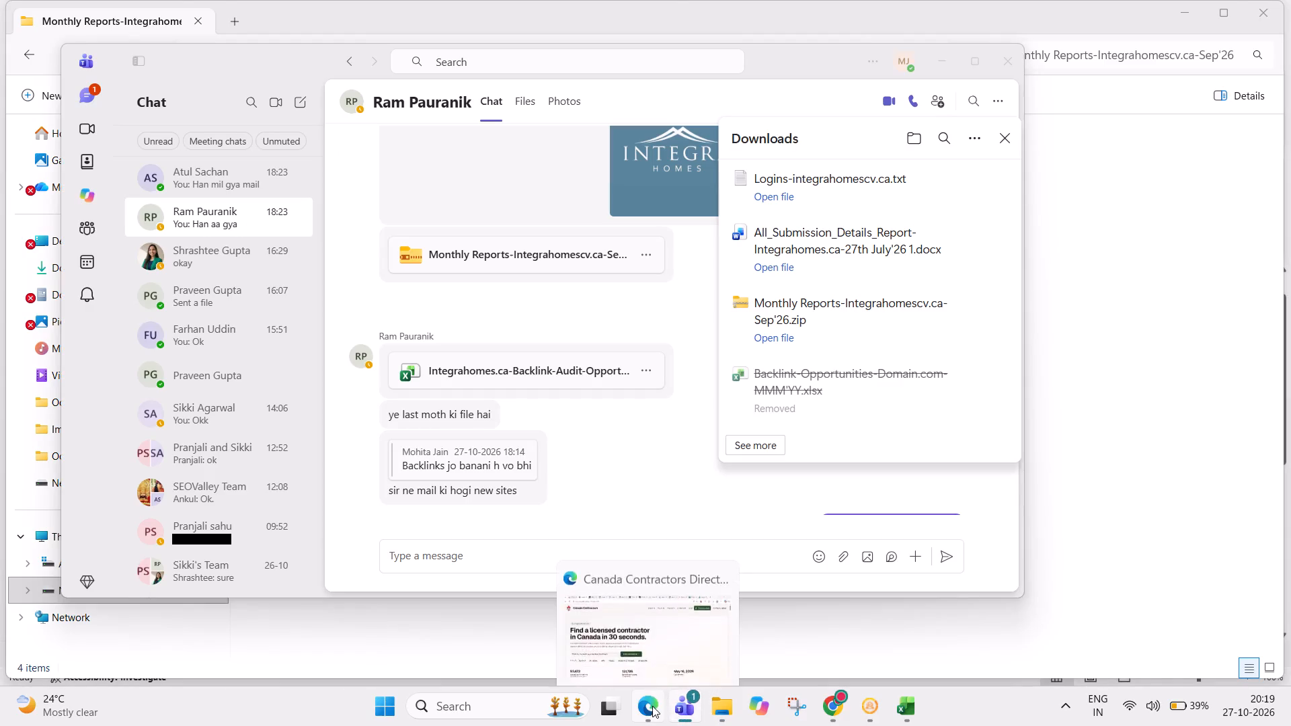
pyautogui.click(652, 707)
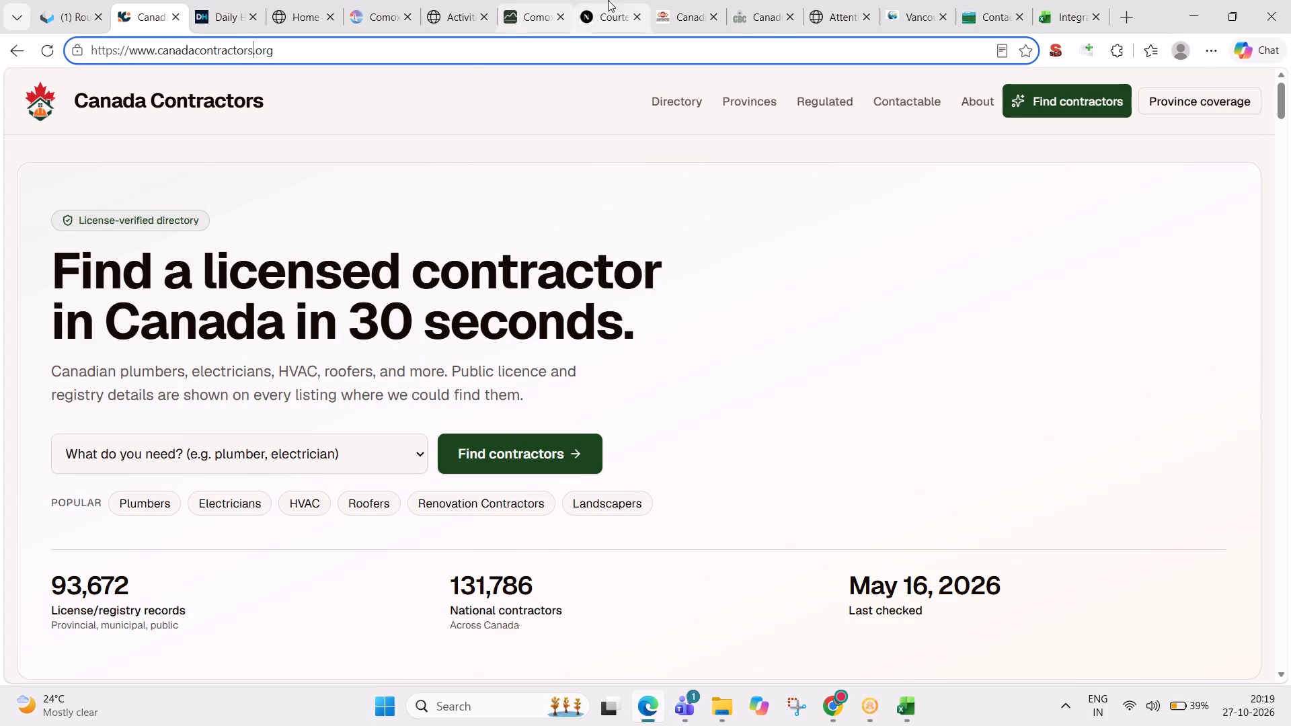
pyautogui.click(917, 0)
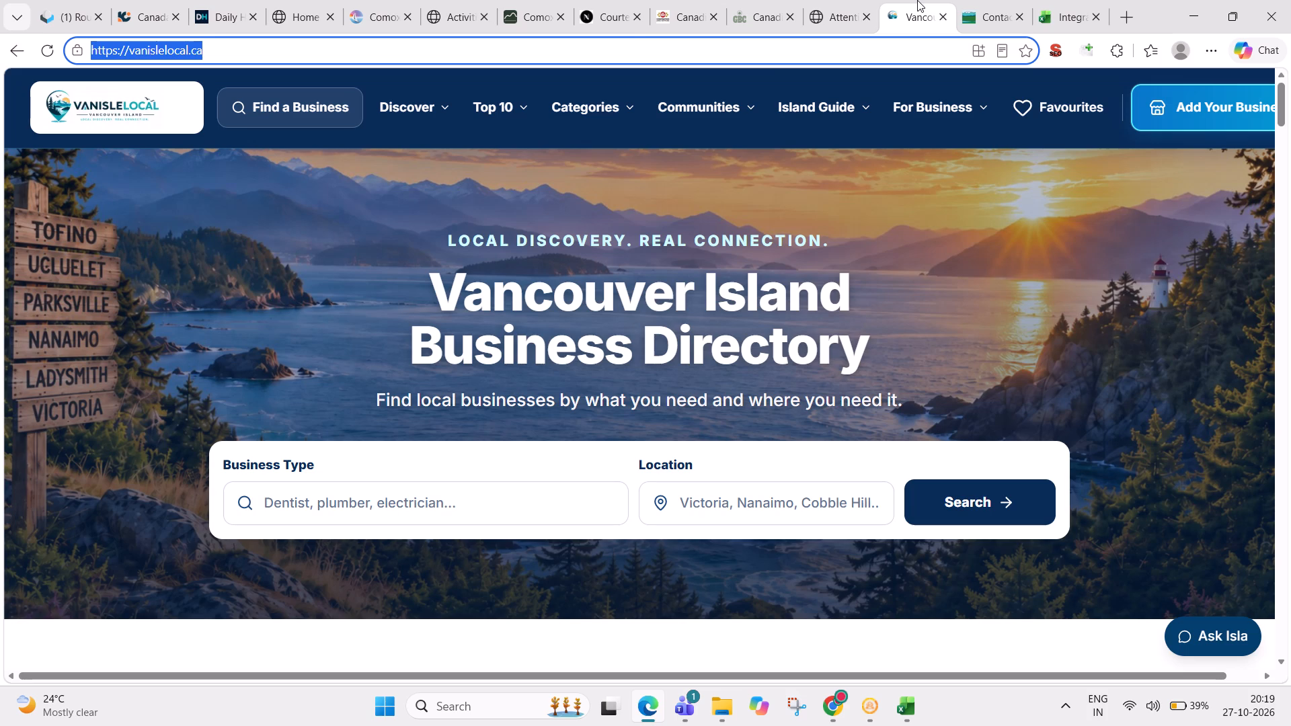
pyautogui.hotkey('ctrl', 'c')
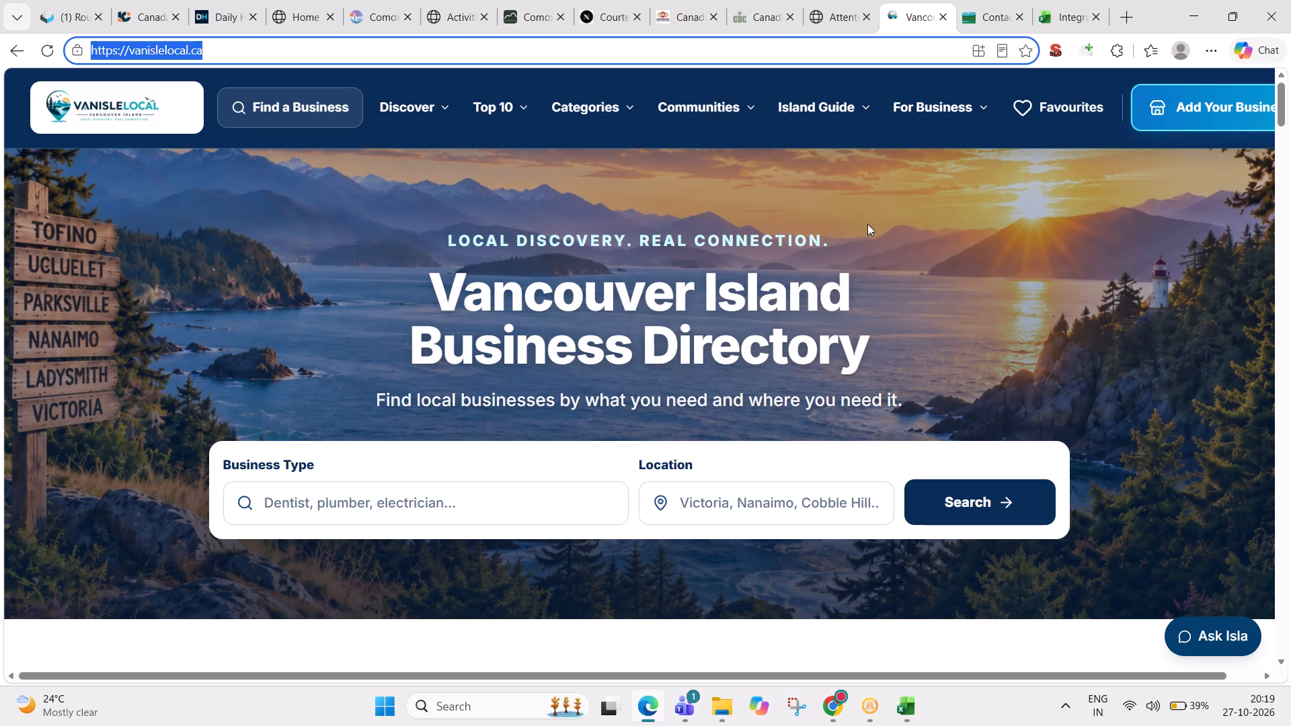
pyautogui.click(906, 719)
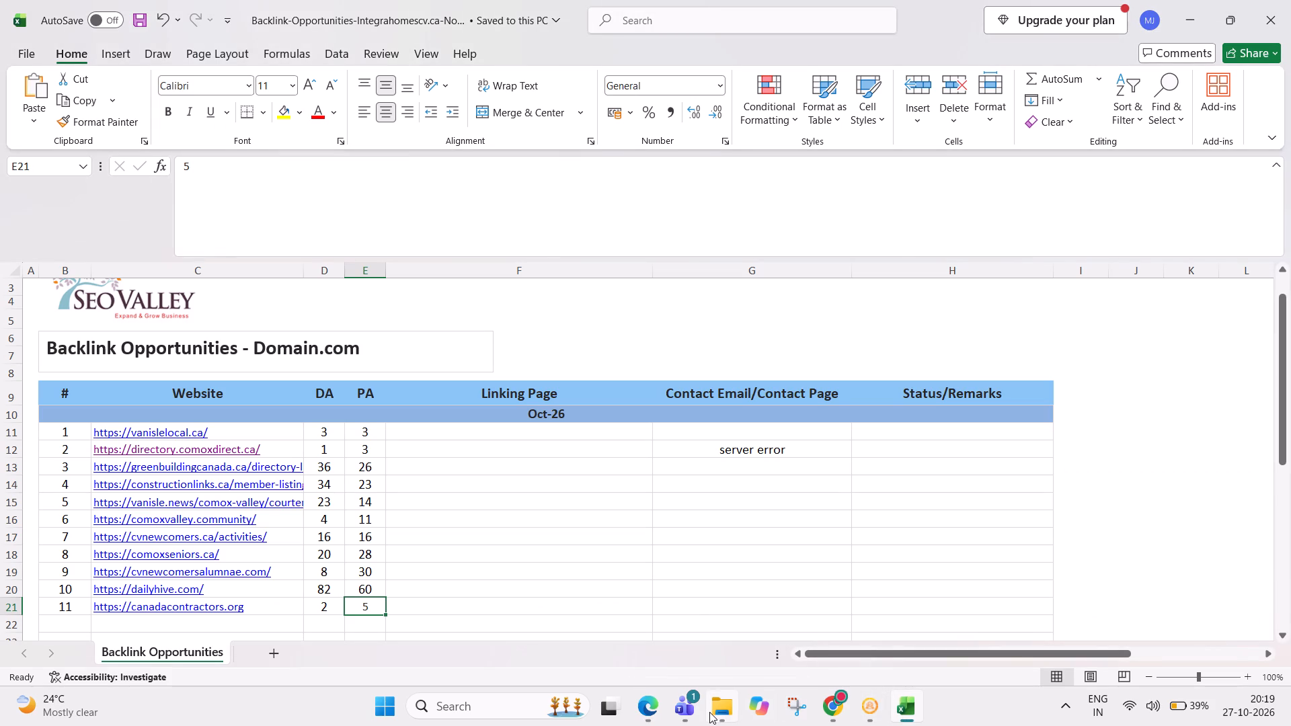
# Open the Off Page SEO-Linking Reports workbook from the extracted Sep'26 monthly reports folder in File Explorer.
pyautogui.click(709, 712)
pyautogui.doubleClick(436, 206)
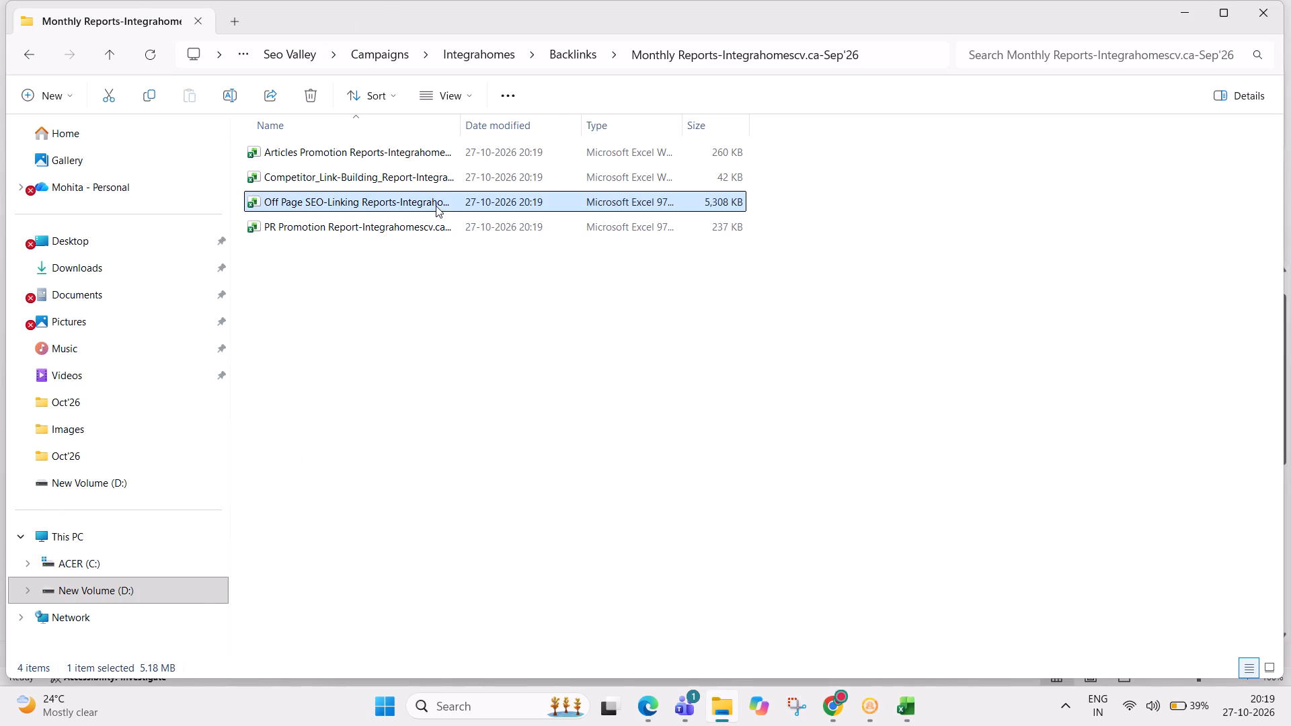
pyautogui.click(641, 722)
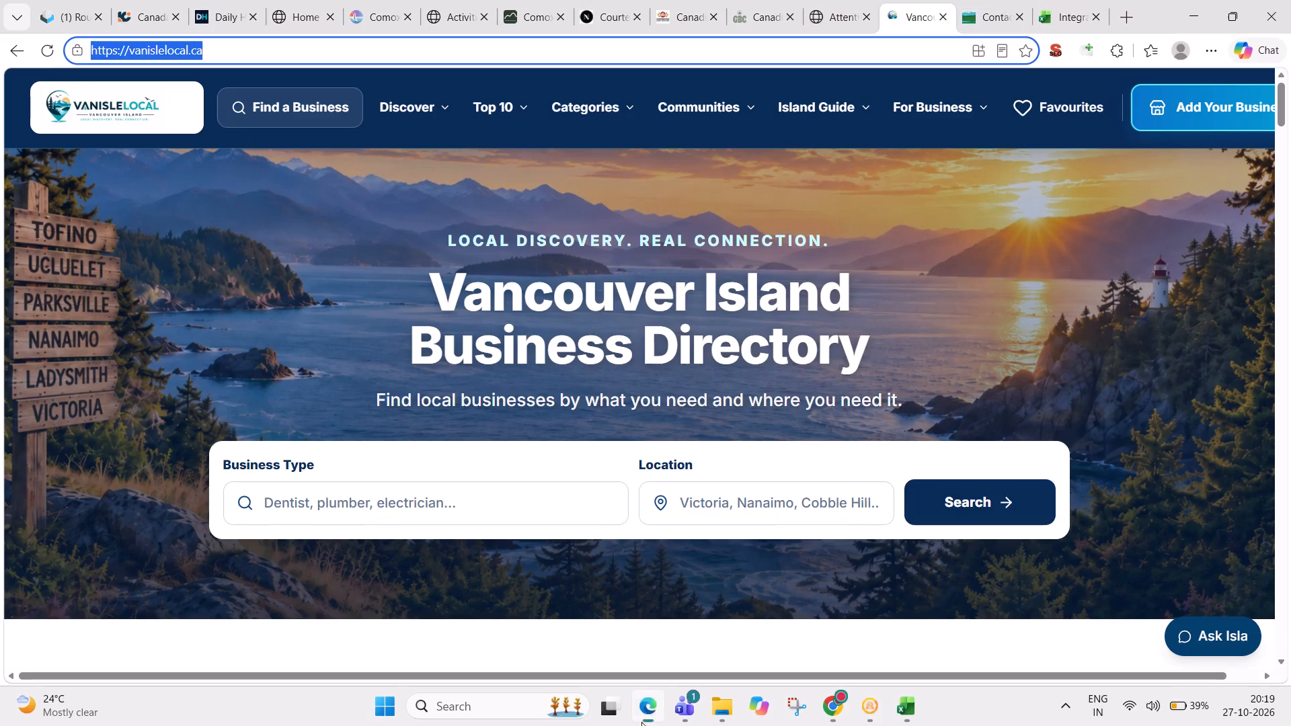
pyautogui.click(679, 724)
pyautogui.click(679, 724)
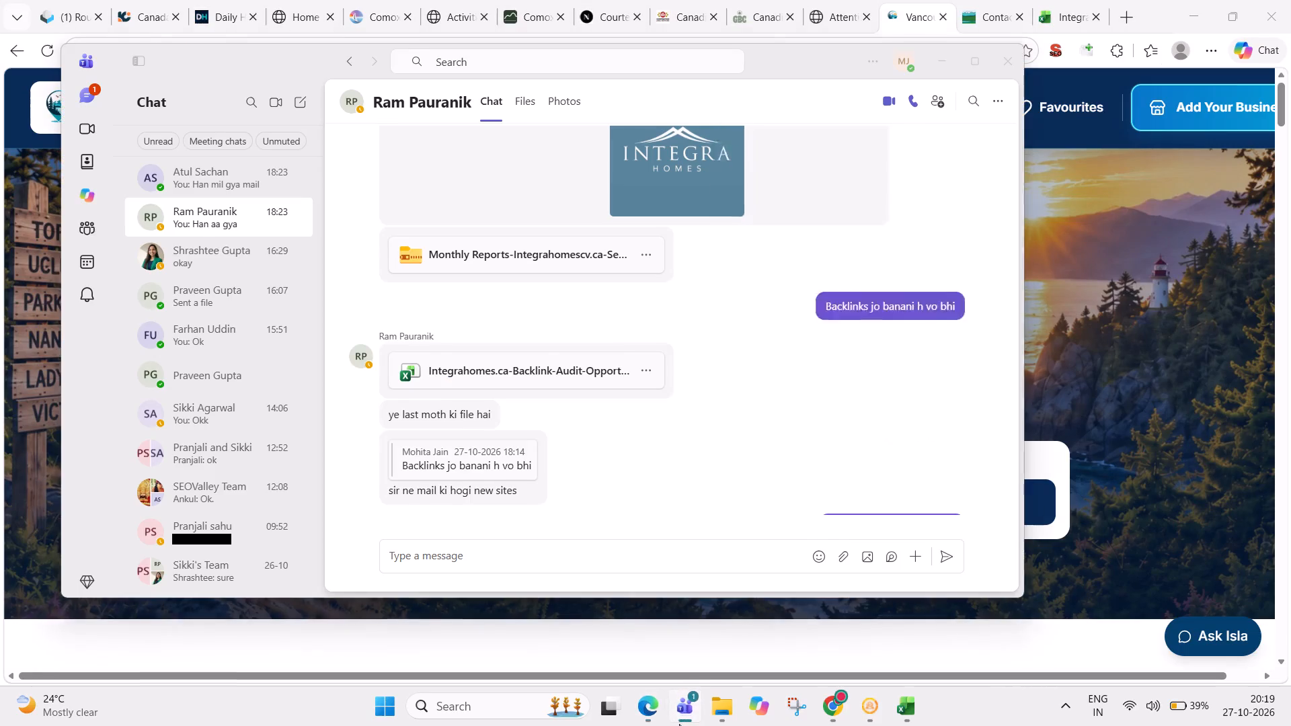
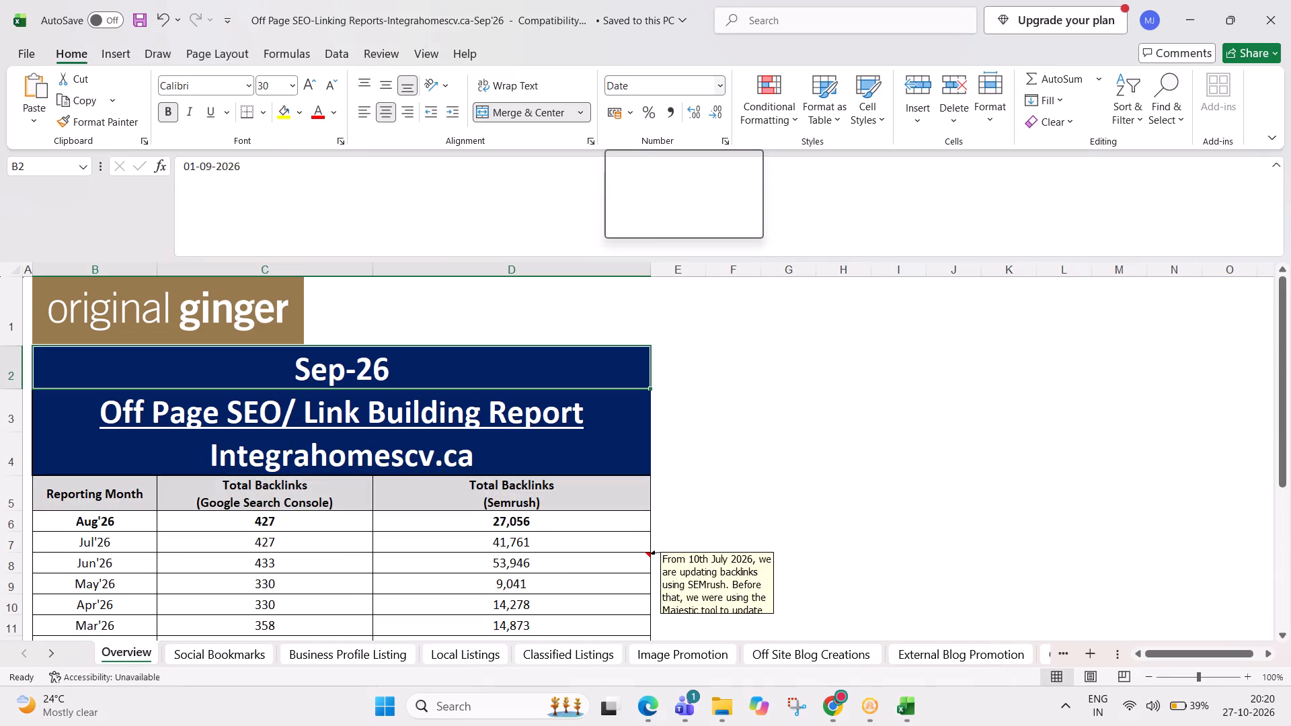
pyautogui.click(240, 661)
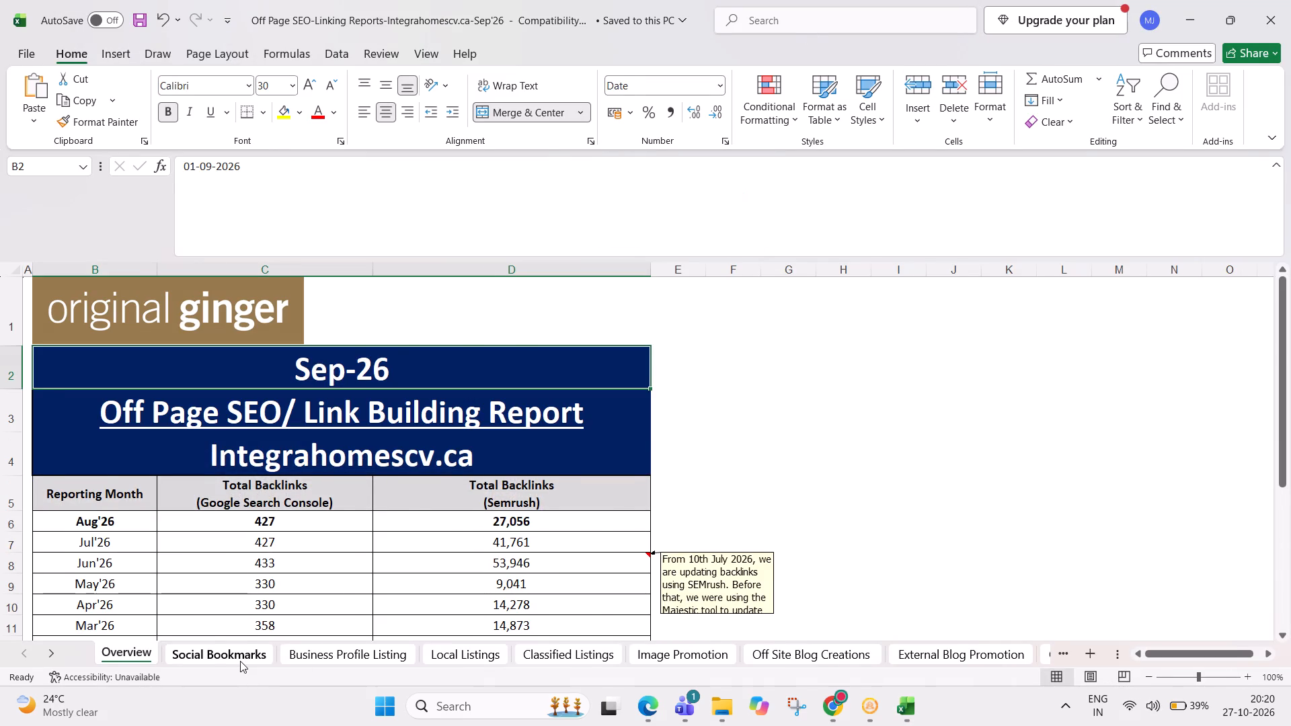
pyautogui.hotkey('ctrl', 'f')
pyautogui.hotkey('ctrl', 'v')
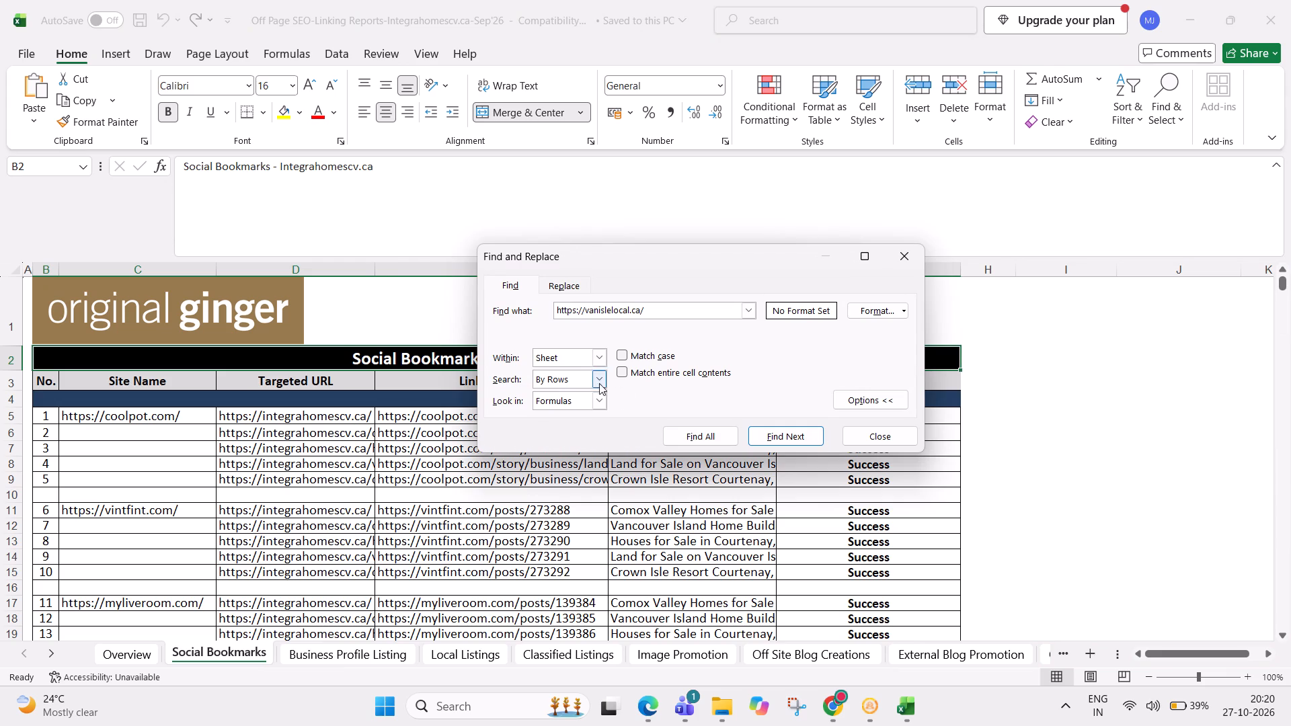
pyautogui.click(602, 352)
pyautogui.click(583, 385)
pyautogui.click(711, 436)
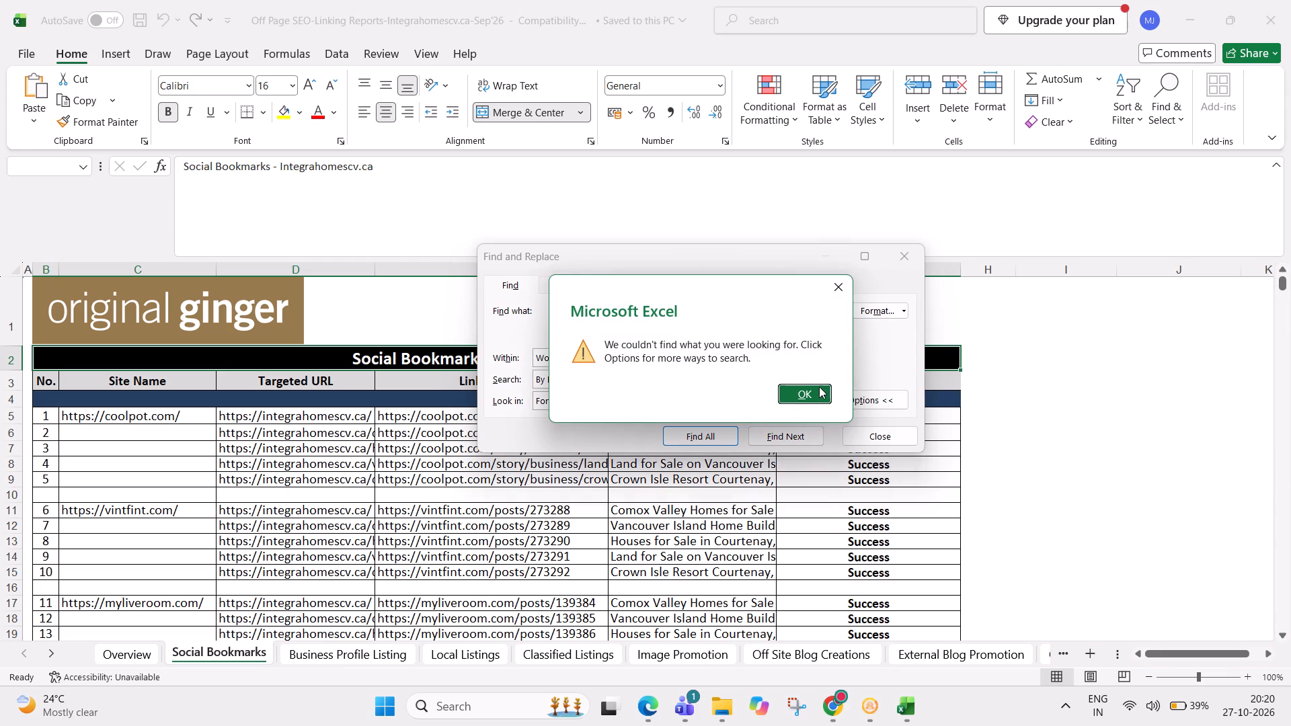
pyautogui.click(817, 389)
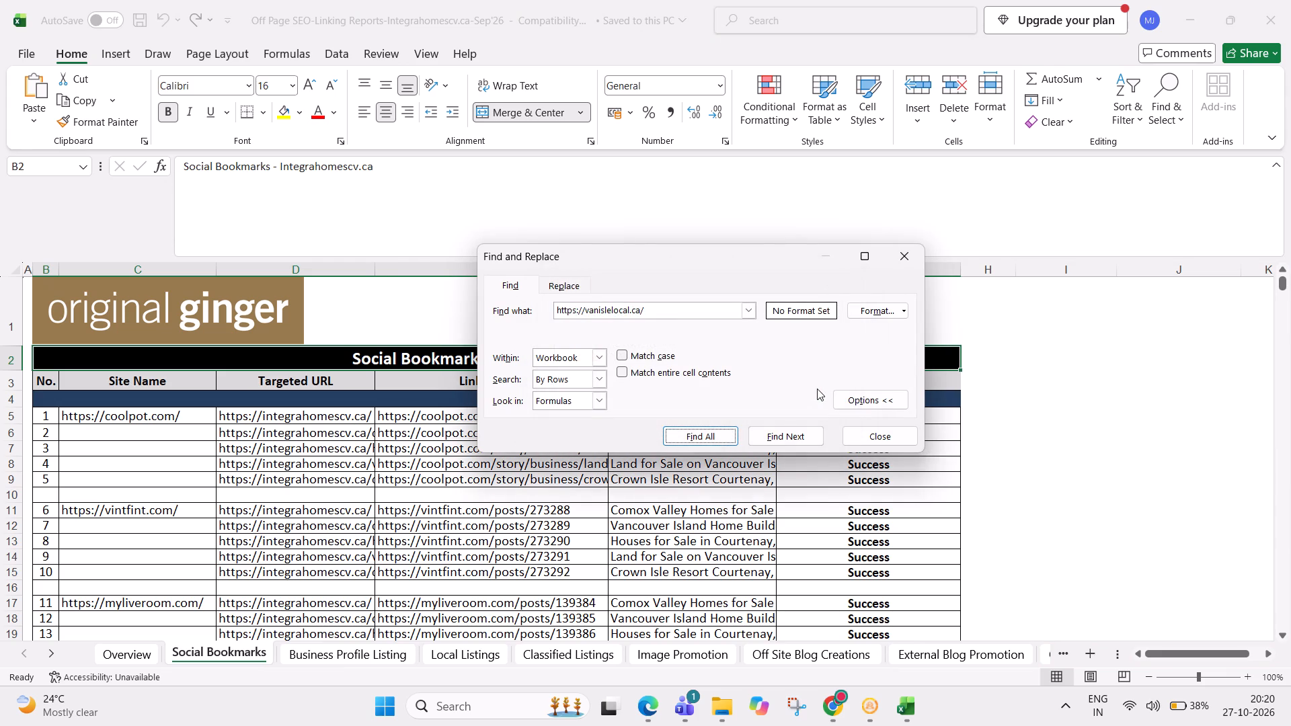
pyautogui.click(898, 258)
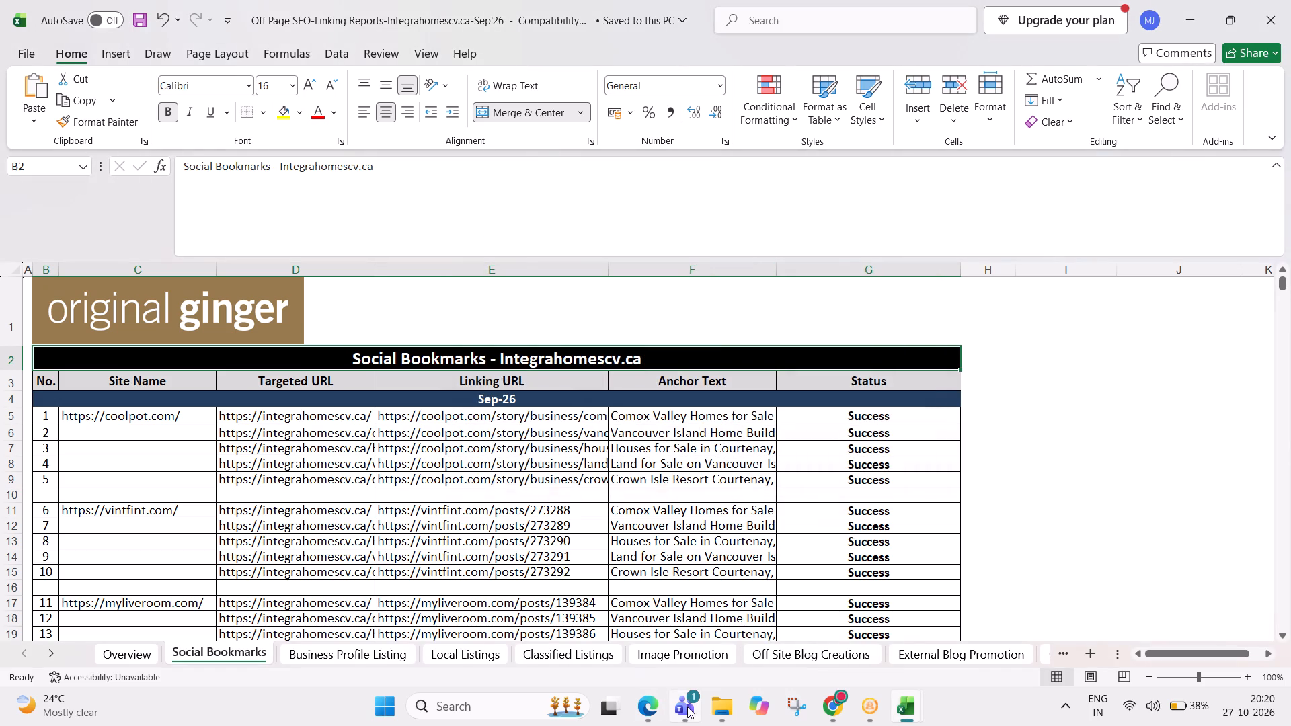
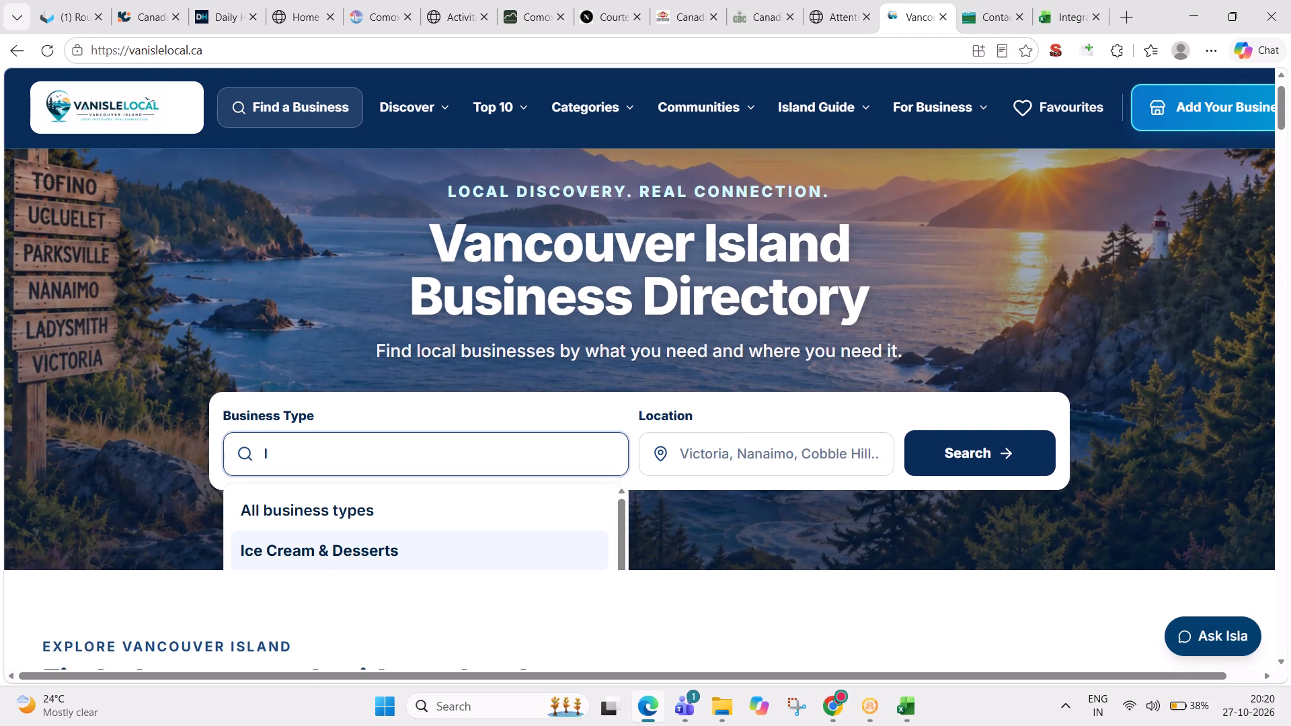
# Search the Vancouver Island business directory for Integra Homes.
pyautogui.write('ntegra Homr')
pyautogui.press('BackSpace')
pyautogui.write('es')
pyautogui.press('Return')
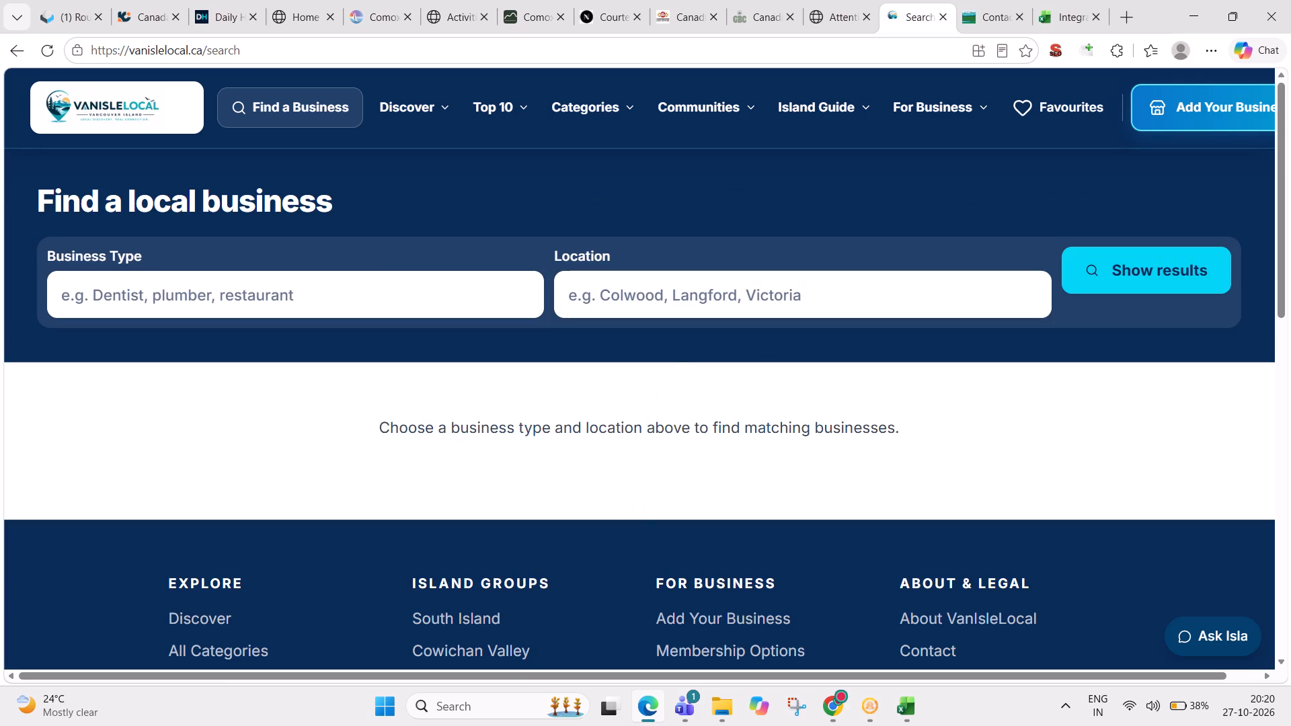
# Look through the directory's business type options for a suitable category and choose all business types.
pyautogui.click(245, 300)
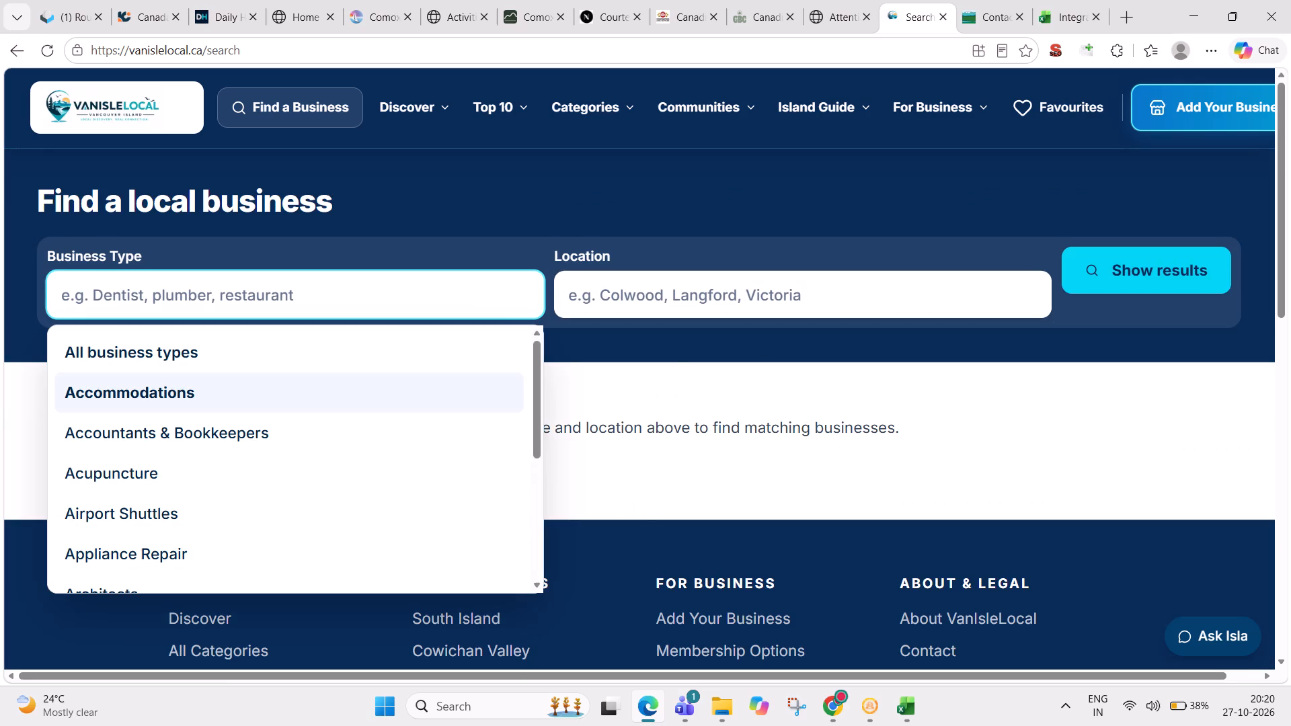
pyautogui.scroll(-1, 223, 508)
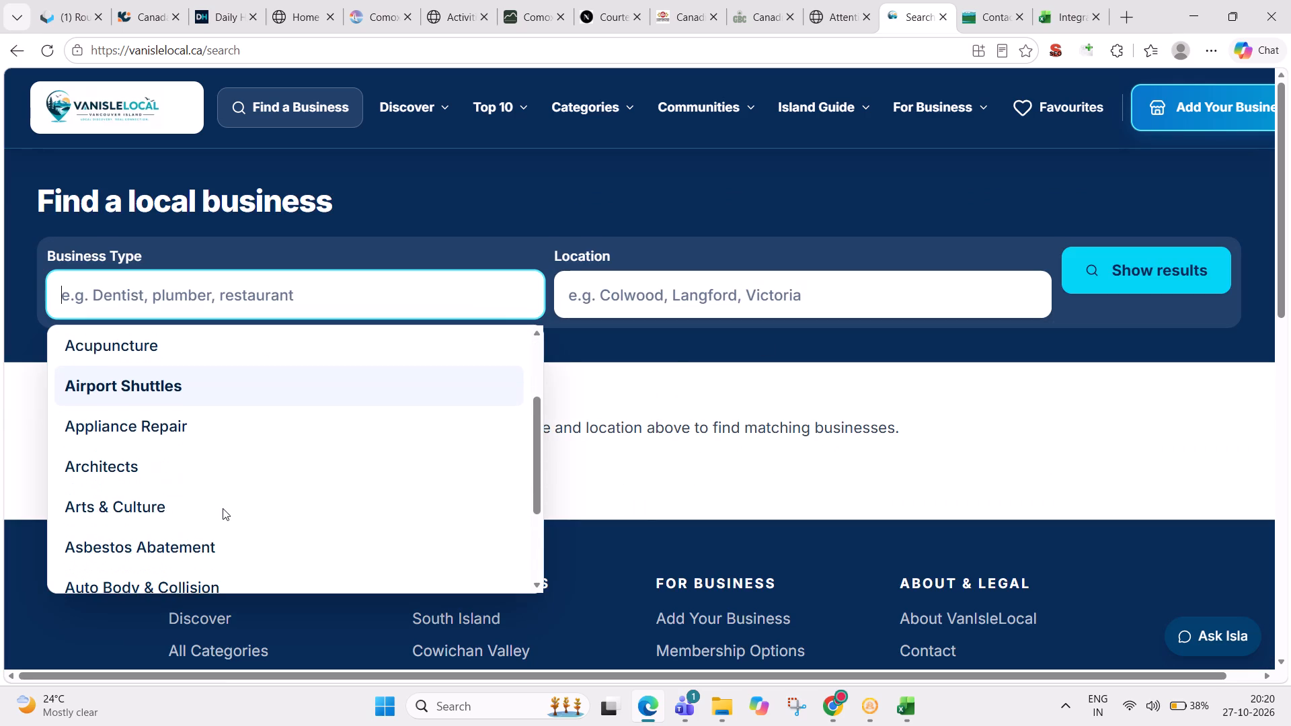
pyautogui.scroll(-3, 223, 508)
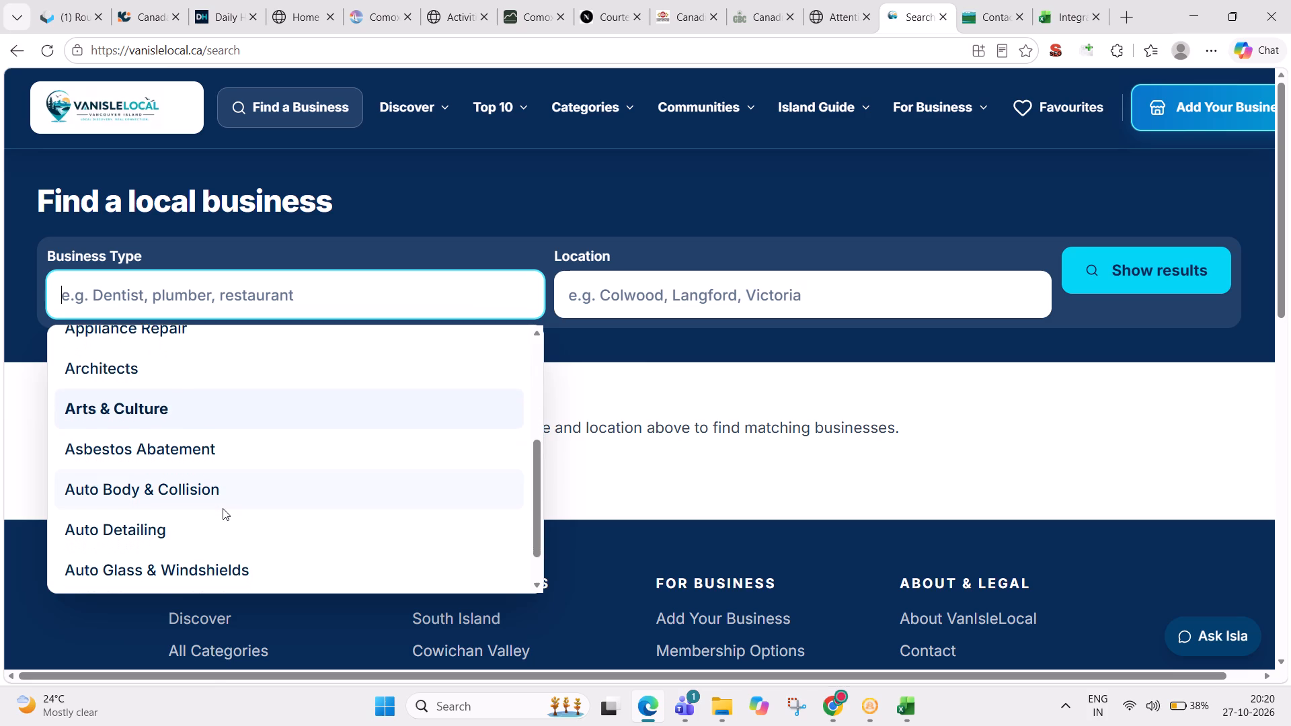
pyautogui.scroll(-4, 223, 508)
pyautogui.scroll(4, 223, 508)
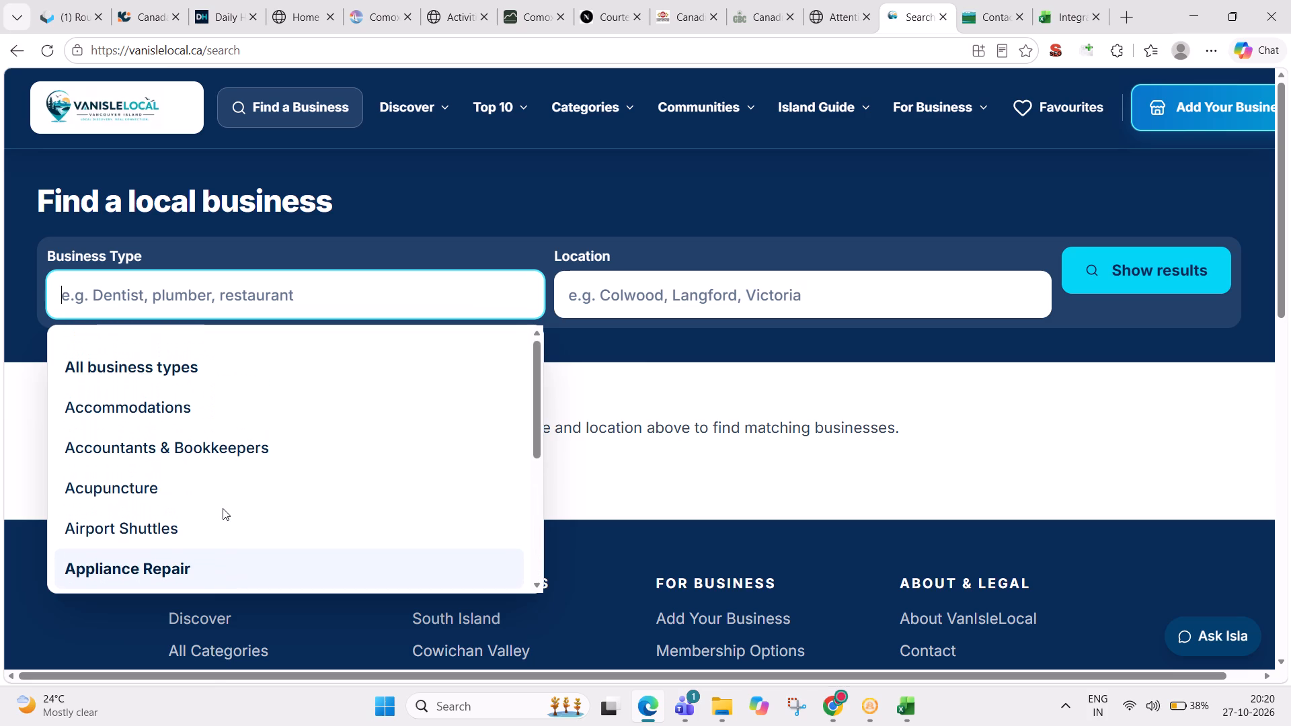
pyautogui.scroll(1, 223, 508)
pyautogui.click(185, 350)
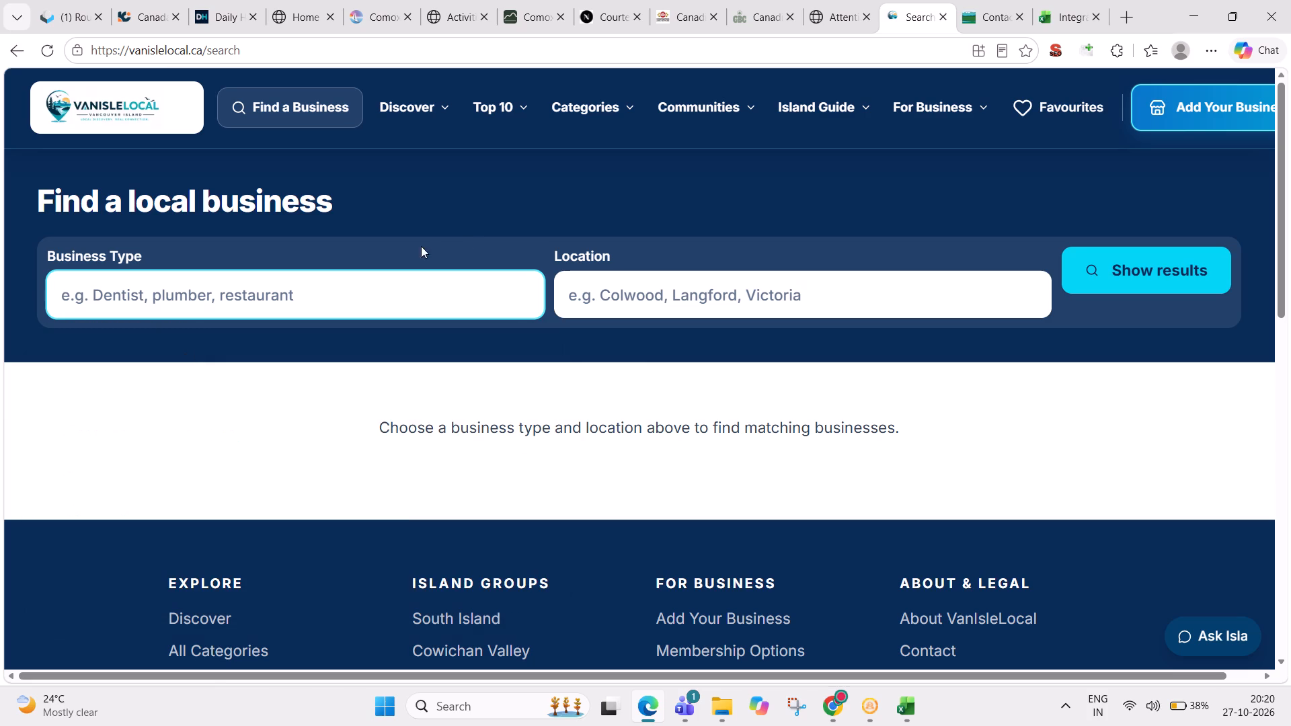
pyautogui.scroll(1, 752, 294)
# Search the directory for Real Estate & Building businesses located in Comox Valley.
pyautogui.click(283, 104)
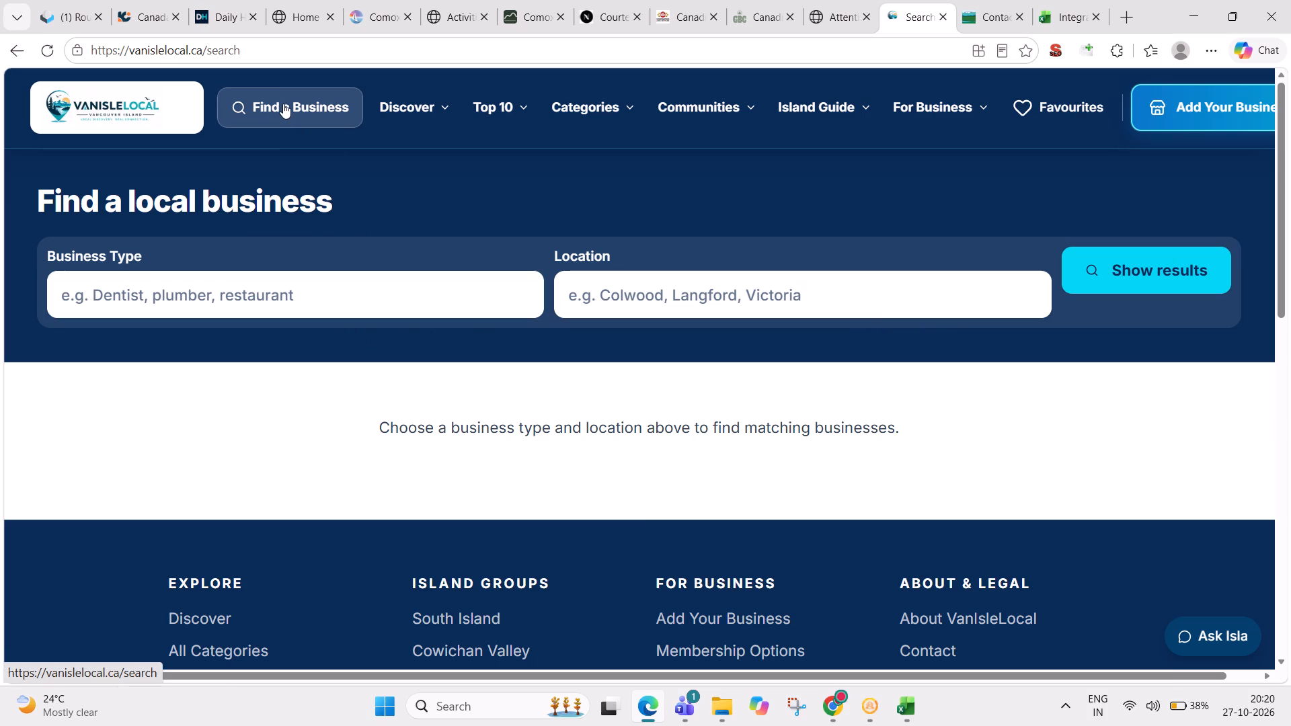
pyautogui.click(283, 104)
pyautogui.click(235, 106)
pyautogui.click(145, 311)
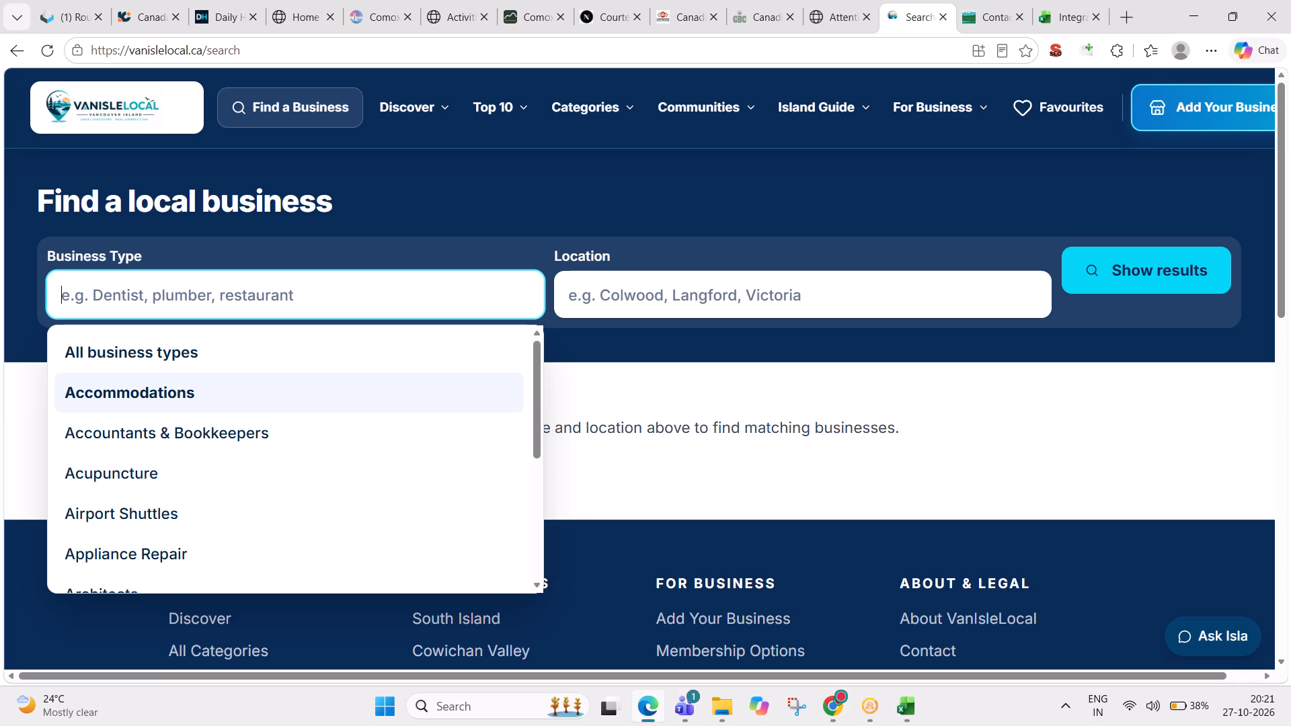
pyautogui.write('Rea')
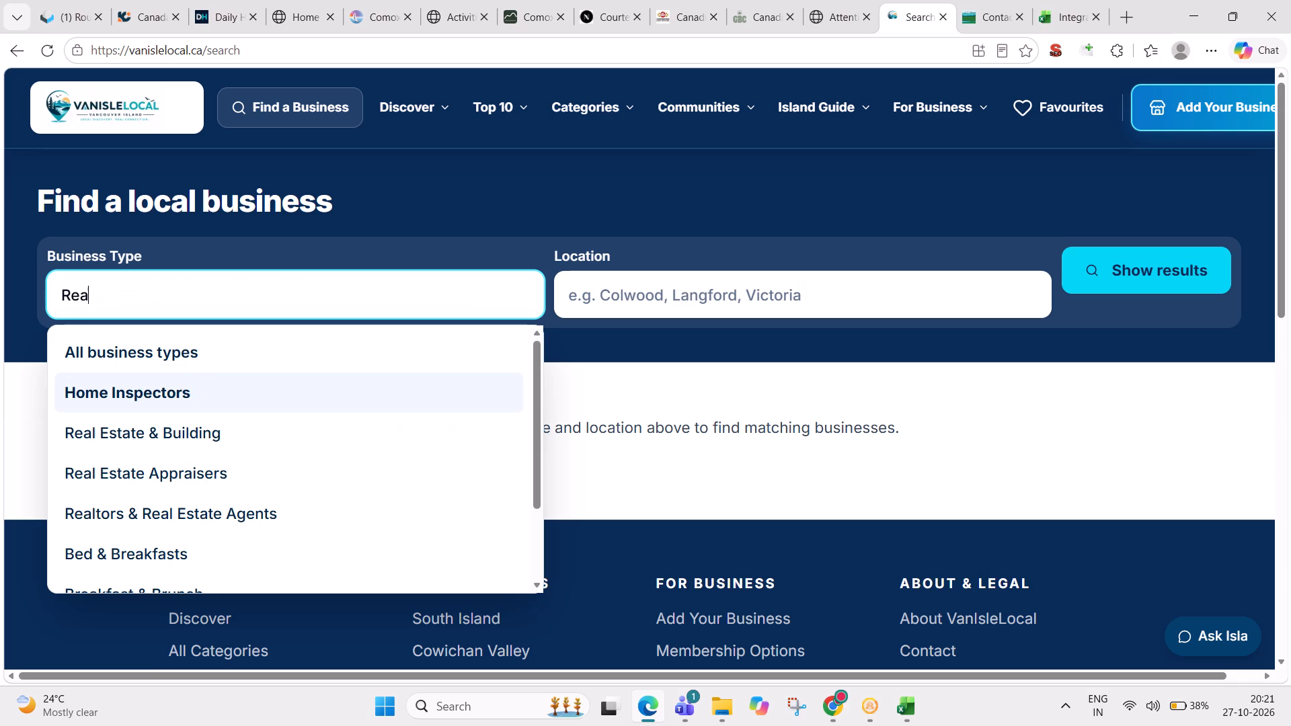
pyautogui.click(162, 436)
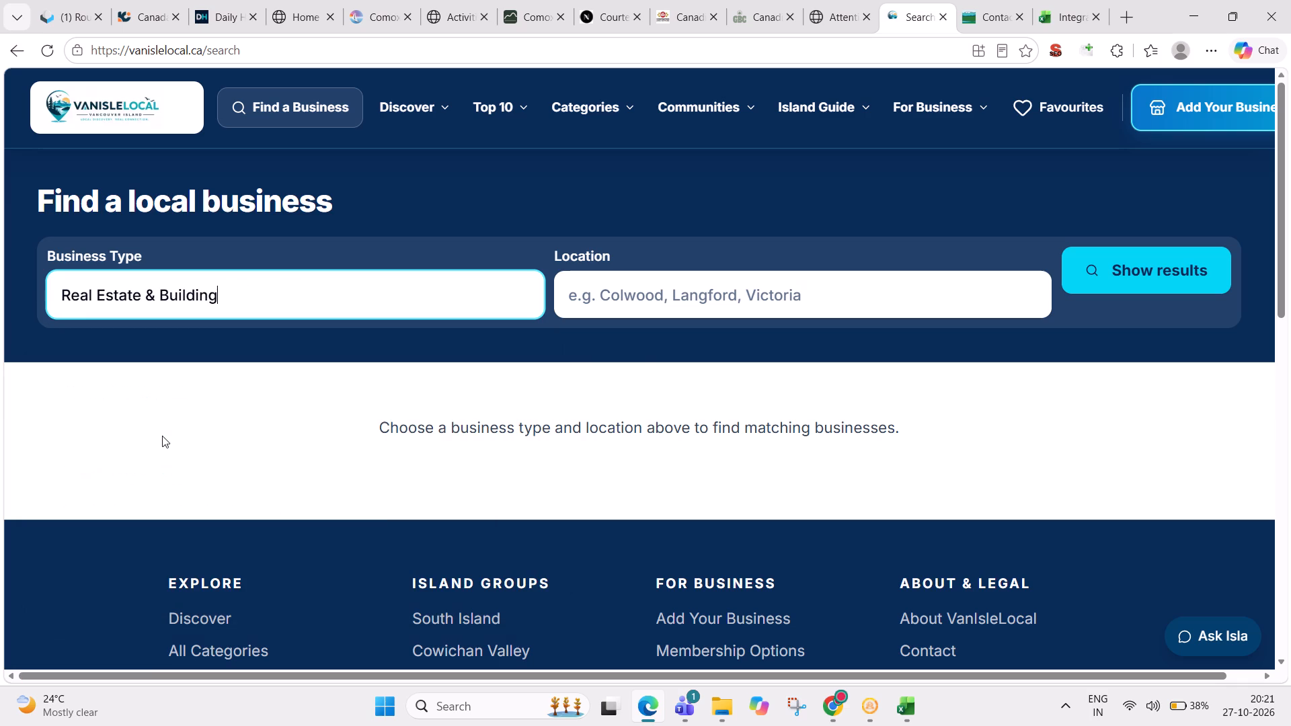
pyautogui.click(646, 305)
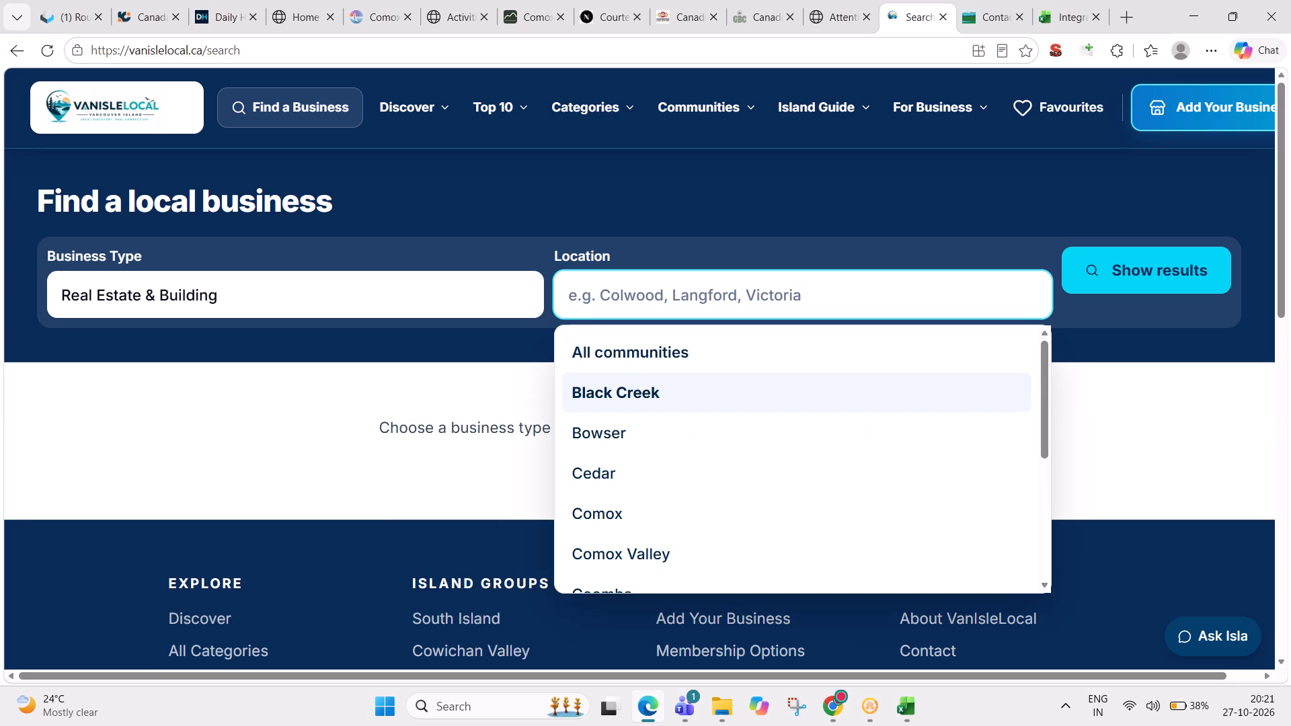
pyautogui.click(603, 536)
pyautogui.click(1148, 271)
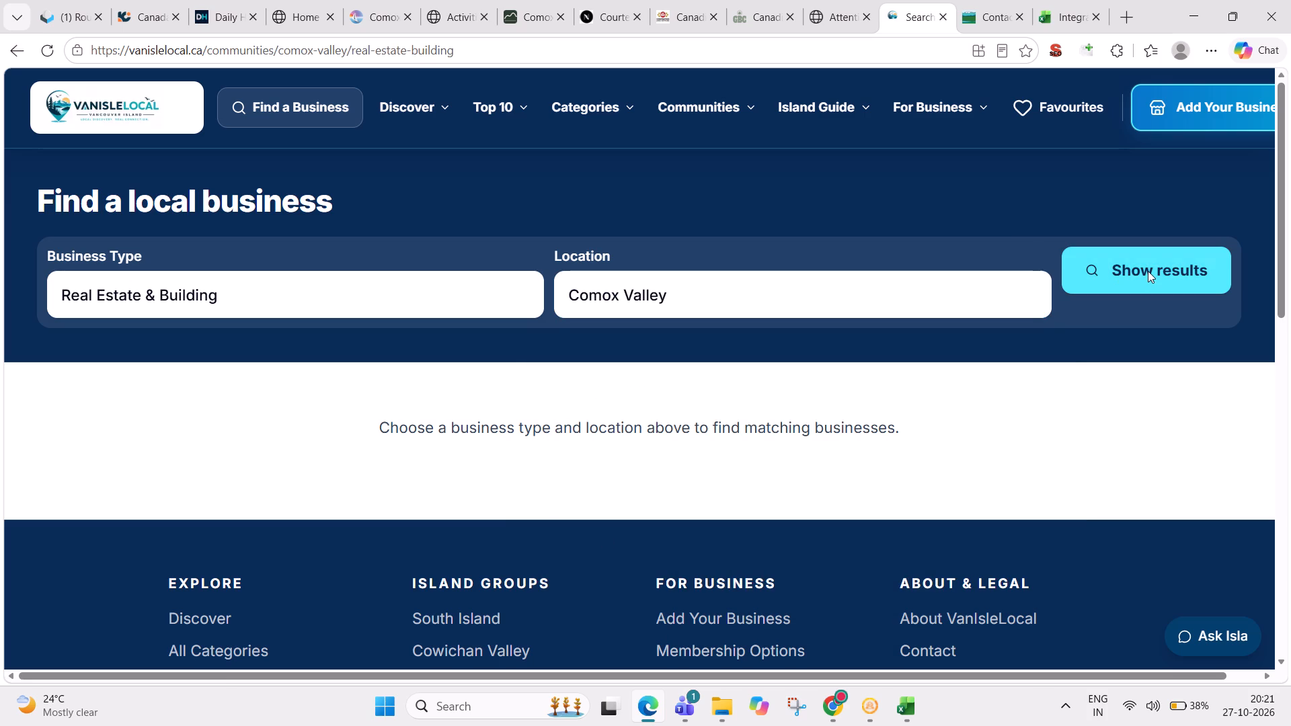
pyautogui.click(1148, 271)
pyautogui.doubleClick(1108, 279)
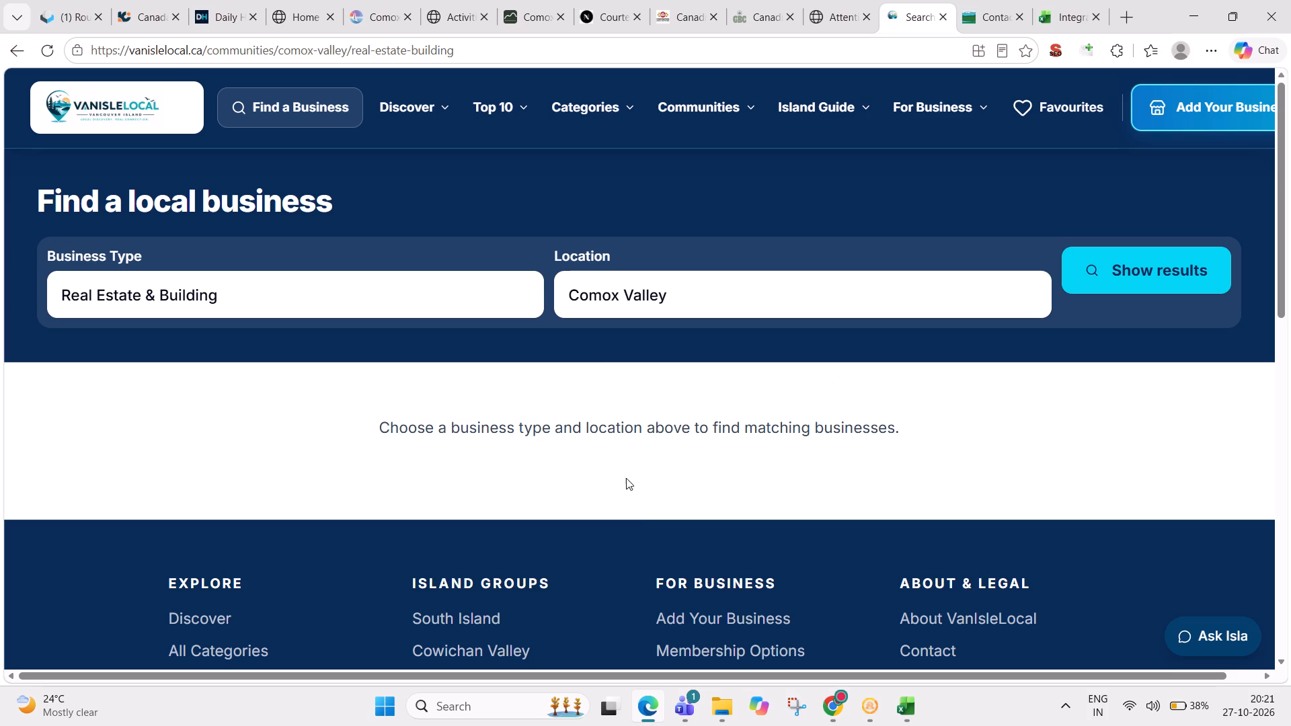
# Retry the Real Estate & Building search, first for Comox Valley and again with the location set to all communities.
pyautogui.click(269, 285)
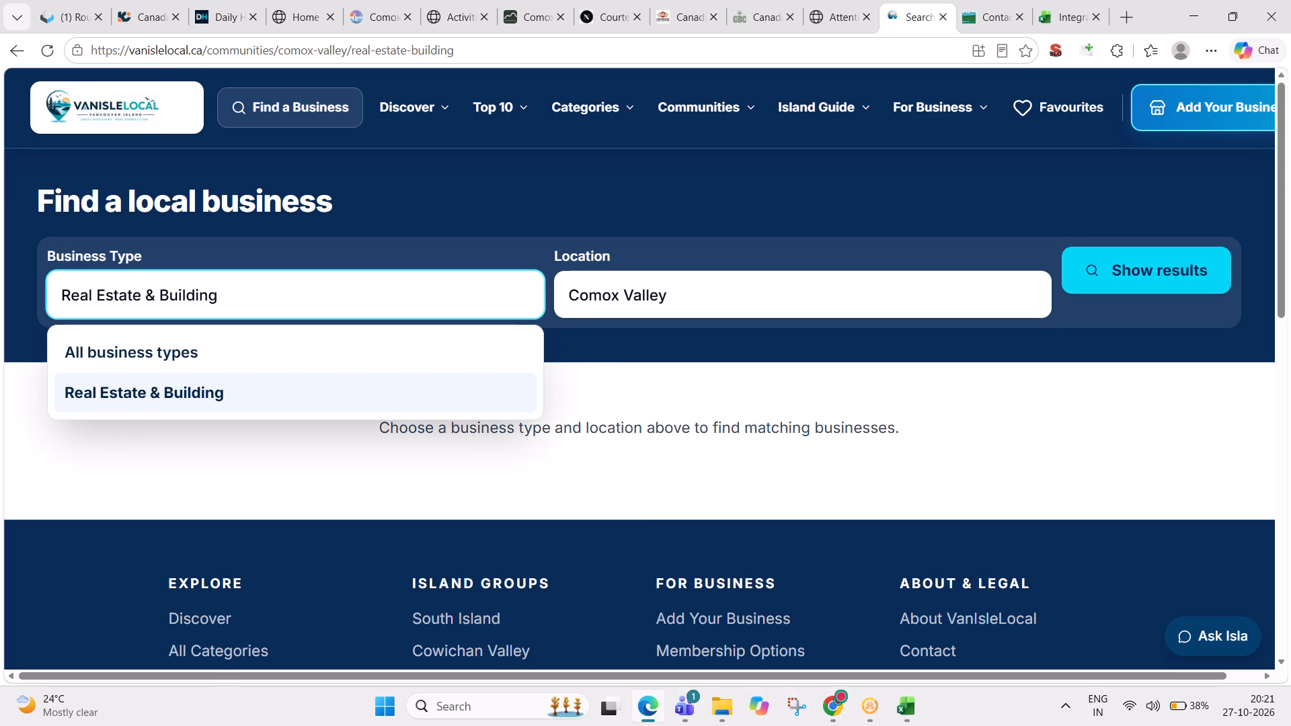
pyautogui.click(687, 300)
pyautogui.click(1146, 274)
pyautogui.click(1146, 274)
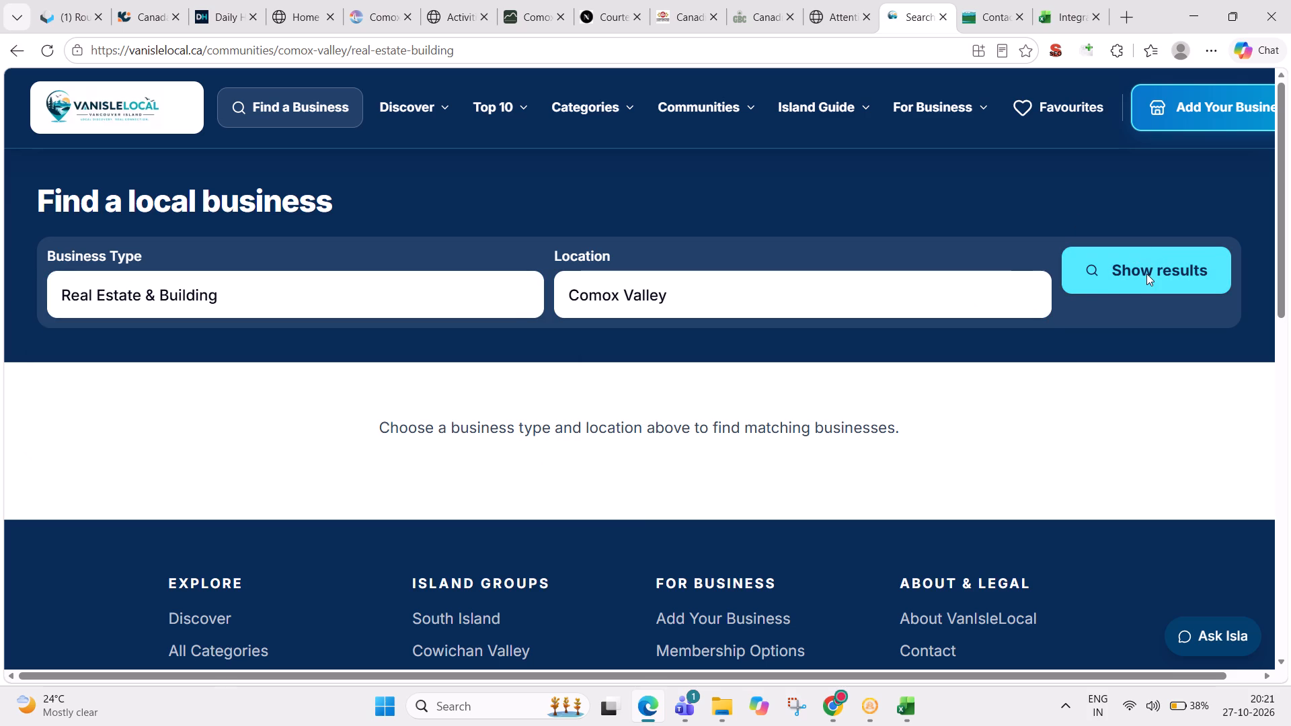
pyautogui.click(750, 314)
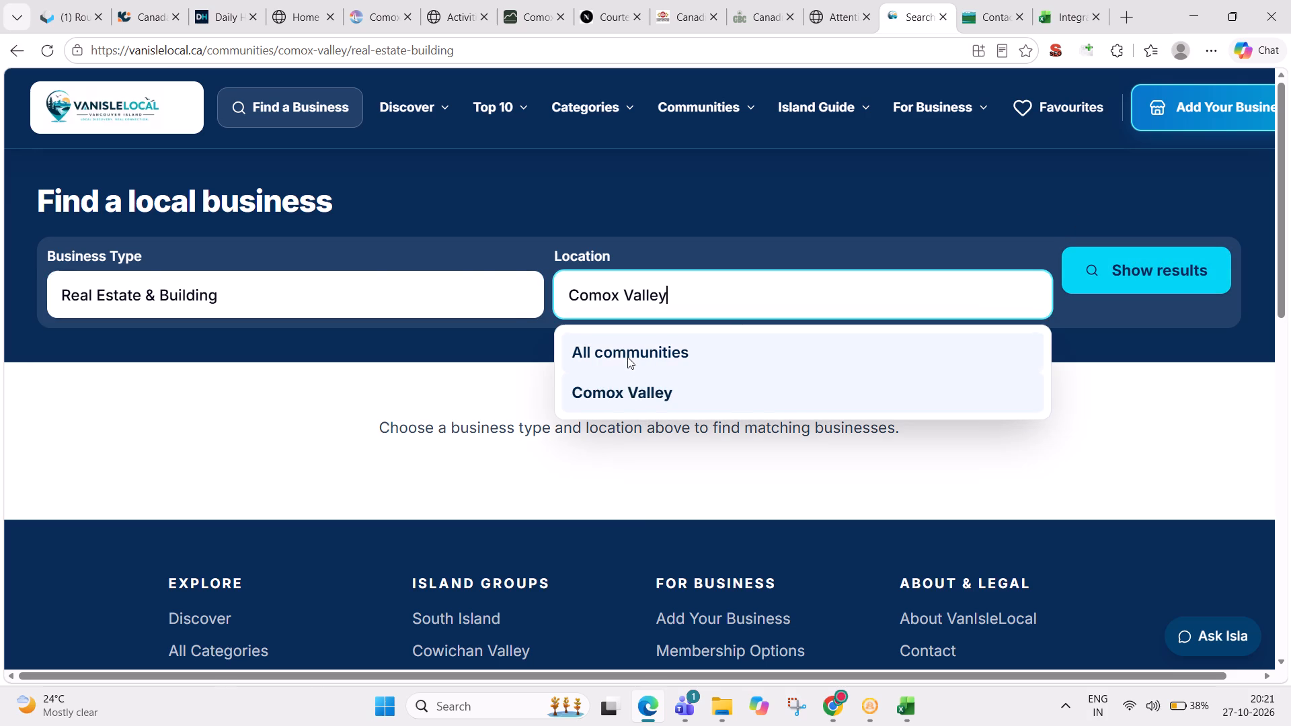
pyautogui.click(627, 357)
pyautogui.click(1144, 286)
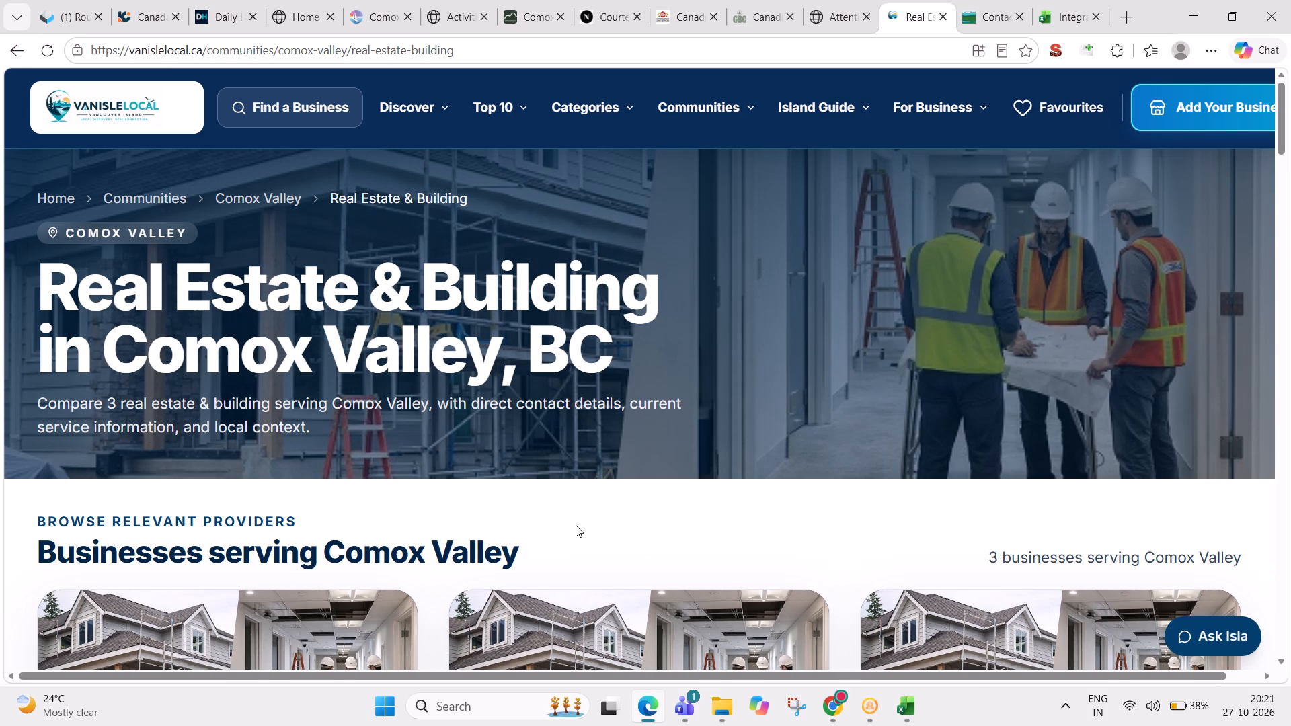
# Examine the Real Estate & Building listings serving Comox Valley to check whether Integra Homes is among them.
pyautogui.scroll(-5, 576, 524)
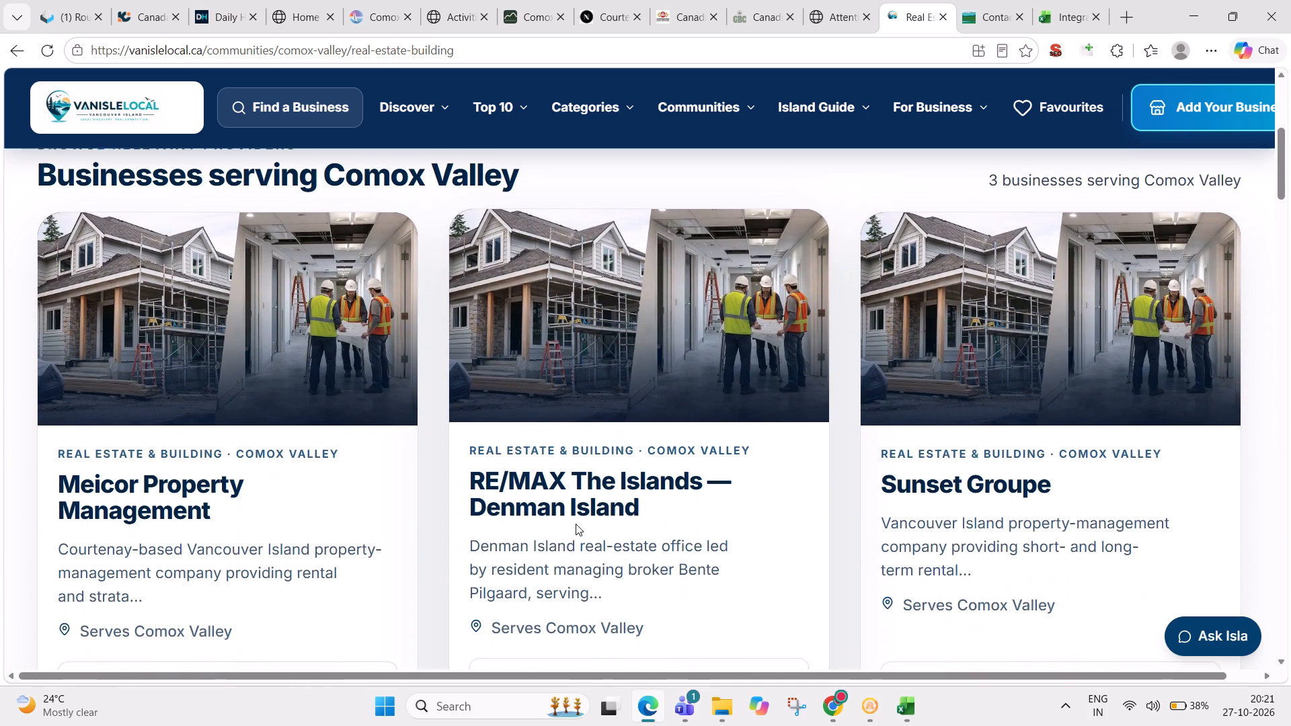
pyautogui.scroll(-2, 576, 524)
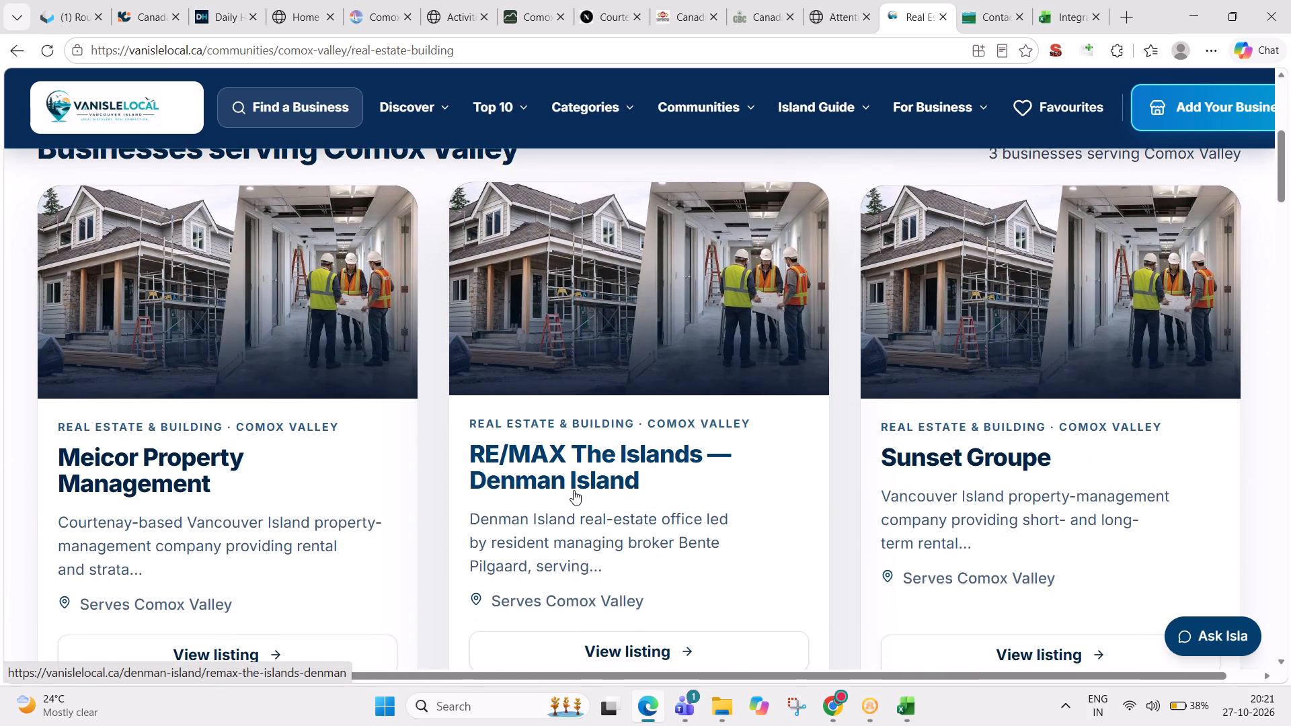
pyautogui.scroll(-3, 574, 490)
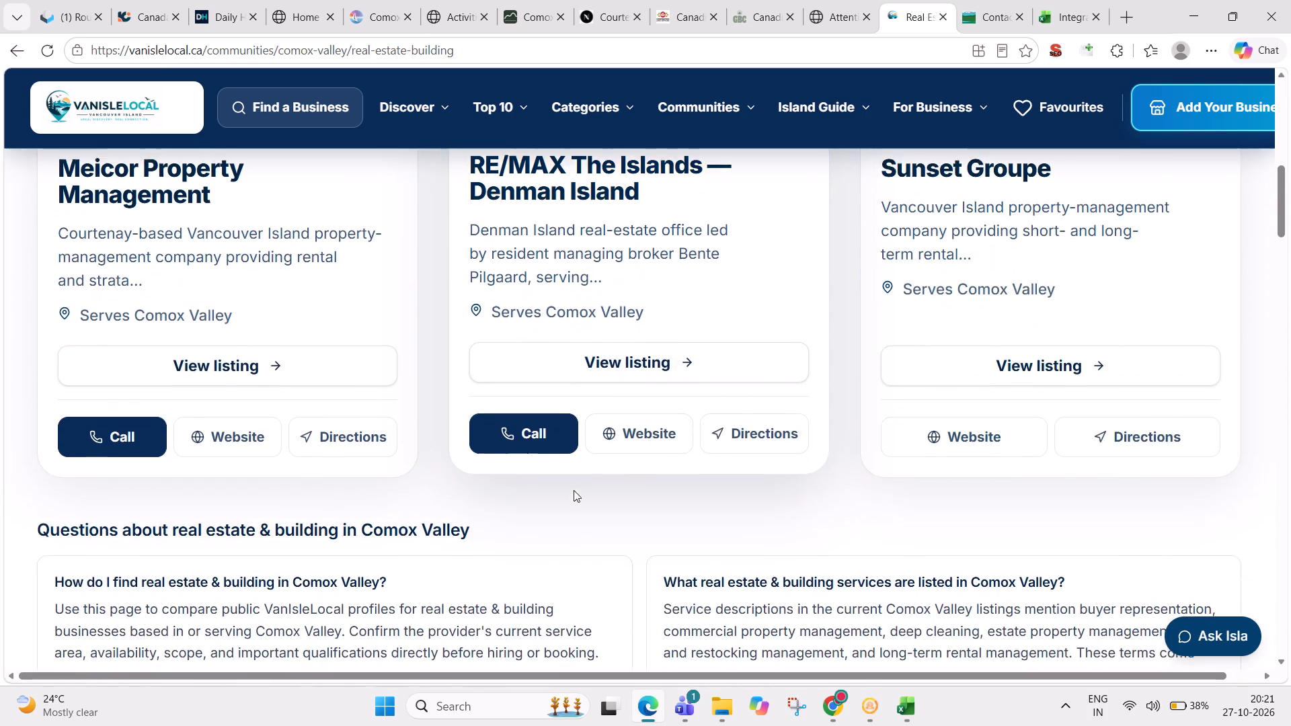
pyautogui.scroll(-9, 574, 490)
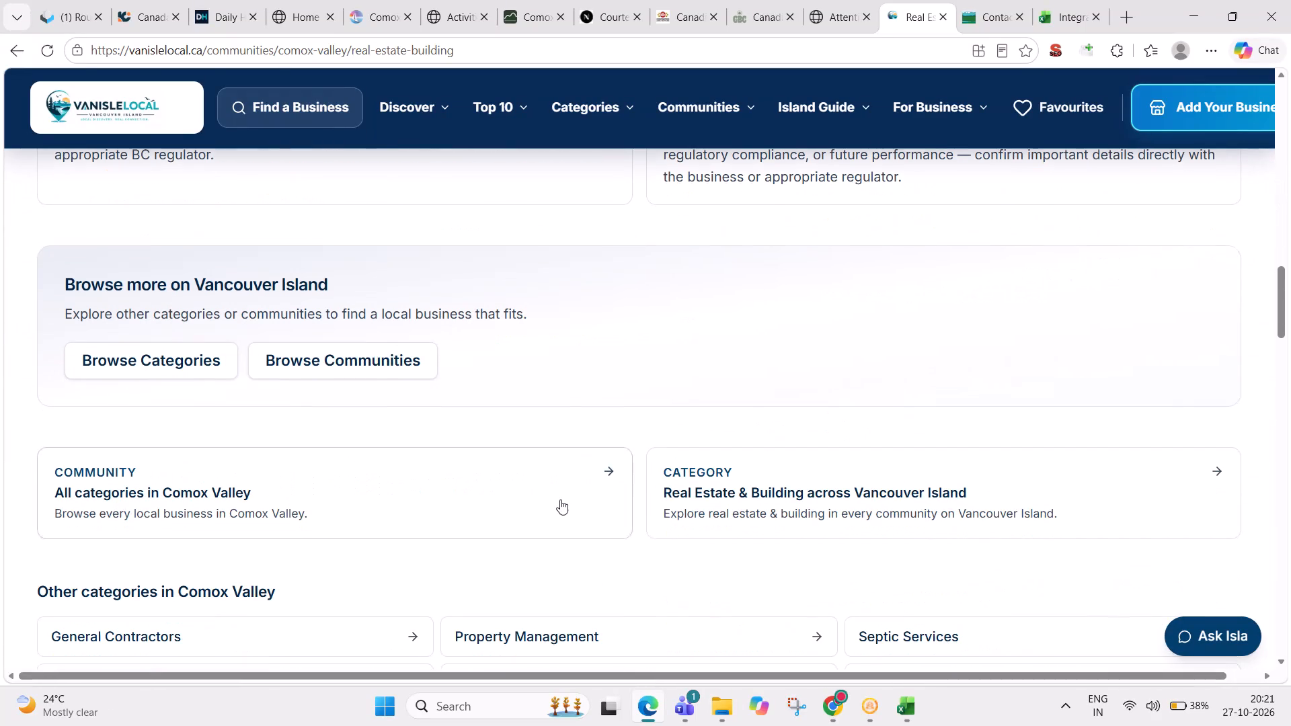
pyautogui.scroll(8, 560, 499)
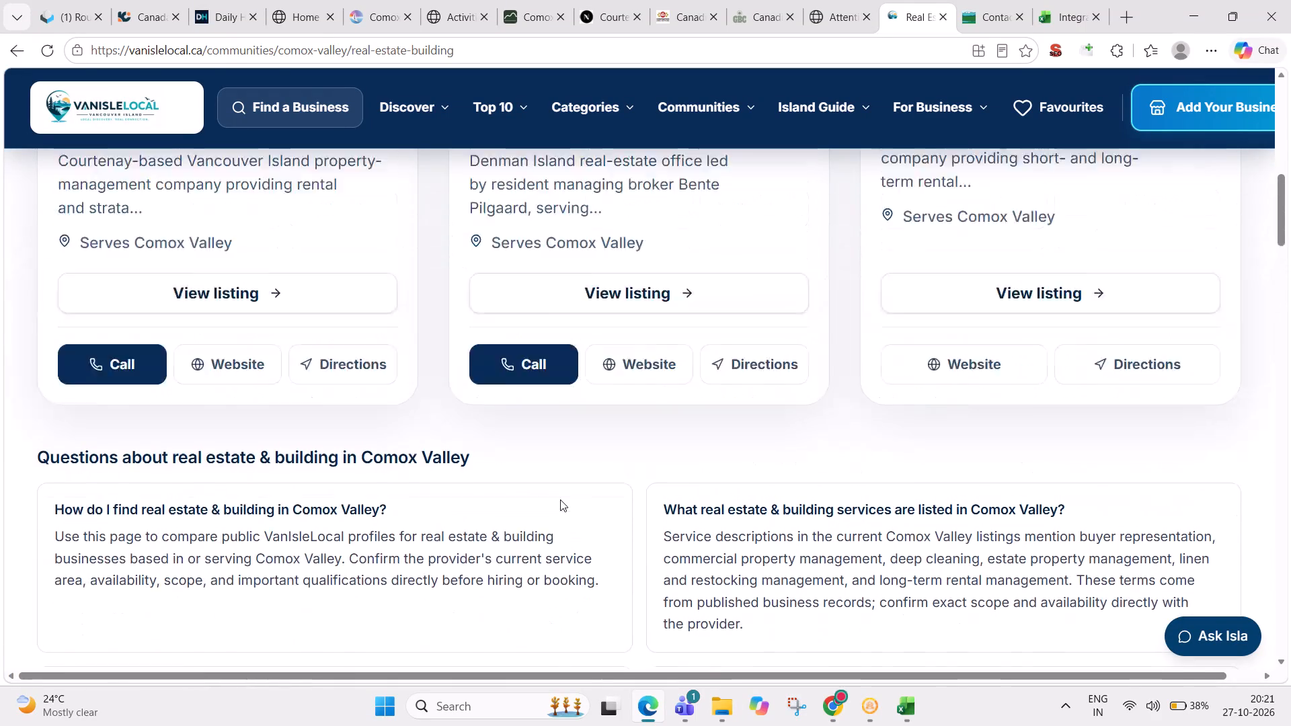
pyautogui.scroll(6, 560, 499)
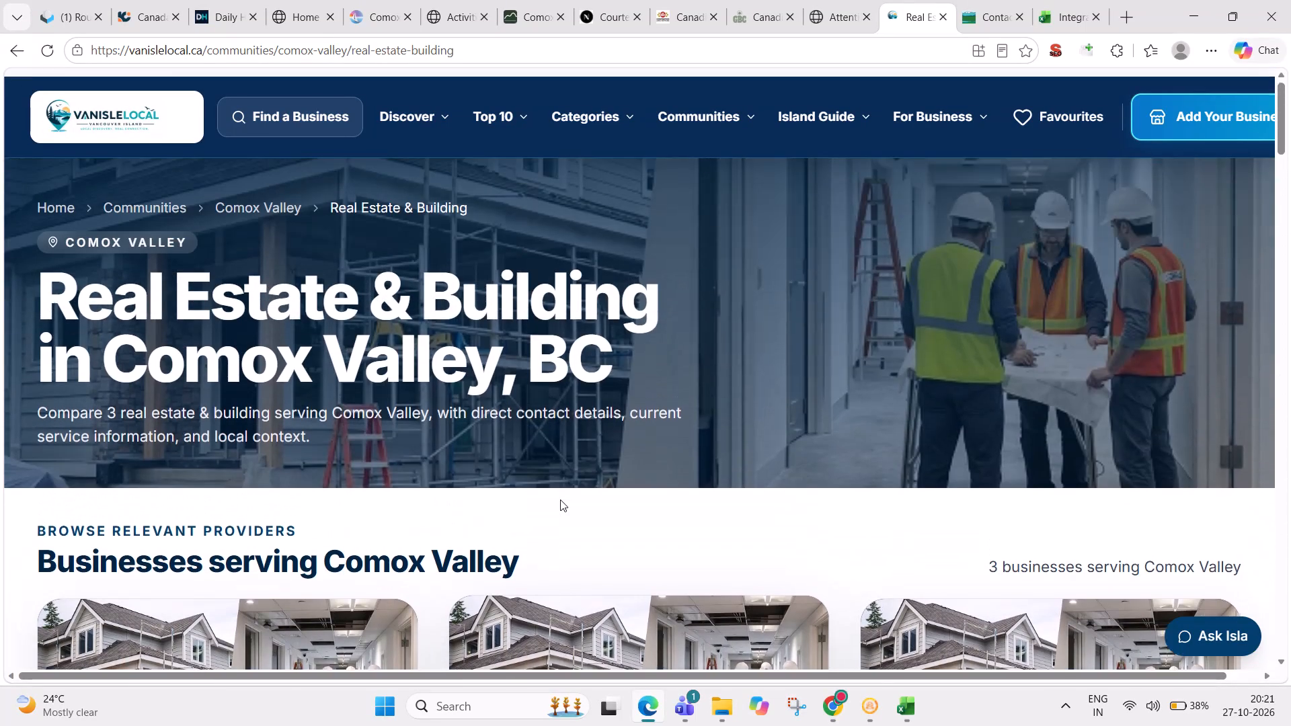
pyautogui.scroll(2, 560, 499)
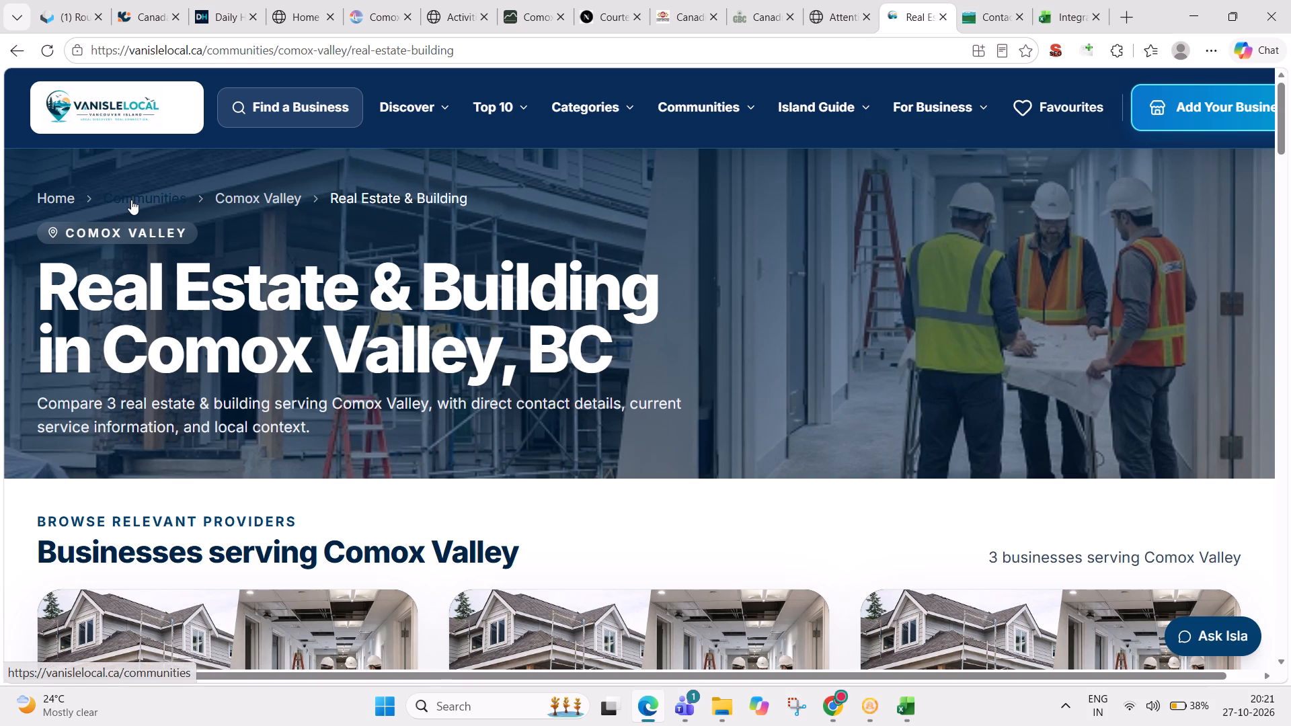
# Open the directory's Communities page and look through its regions and local markets.
pyautogui.click(131, 200)
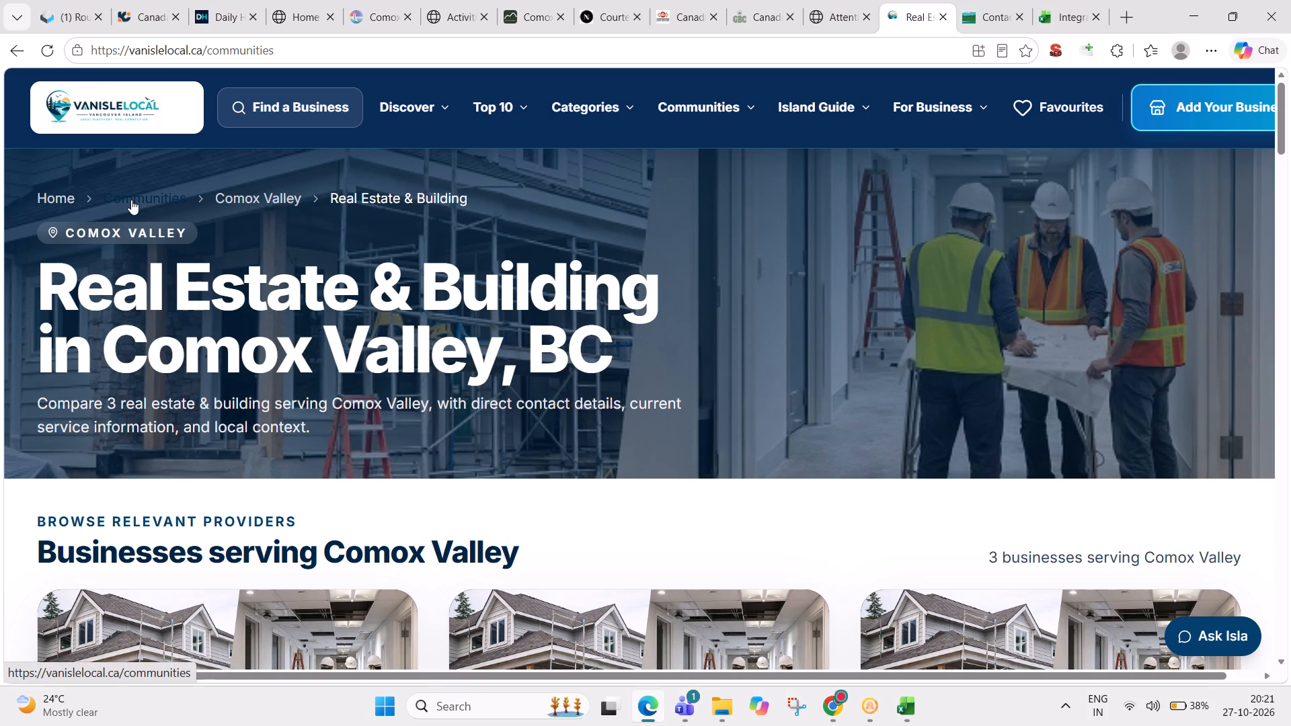
pyautogui.scroll(-4, 592, 460)
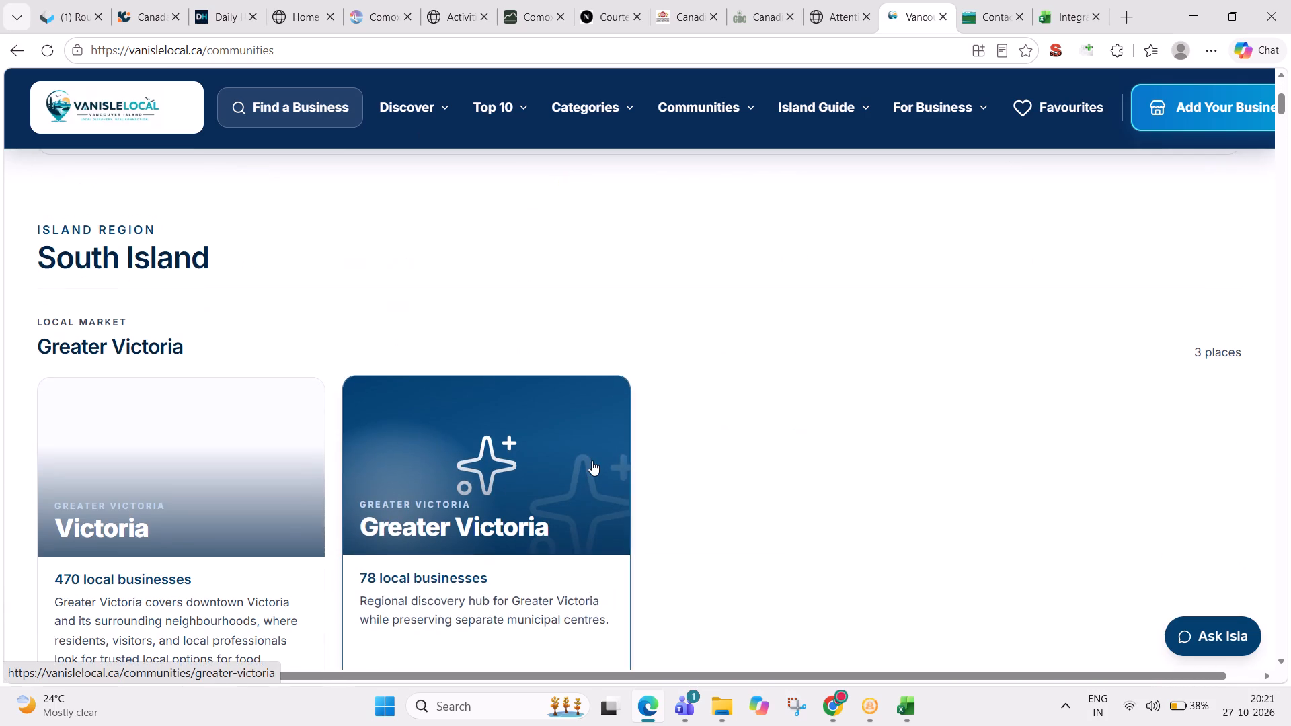
pyautogui.scroll(-3, 592, 460)
pyautogui.hscroll(1, 592, 460)
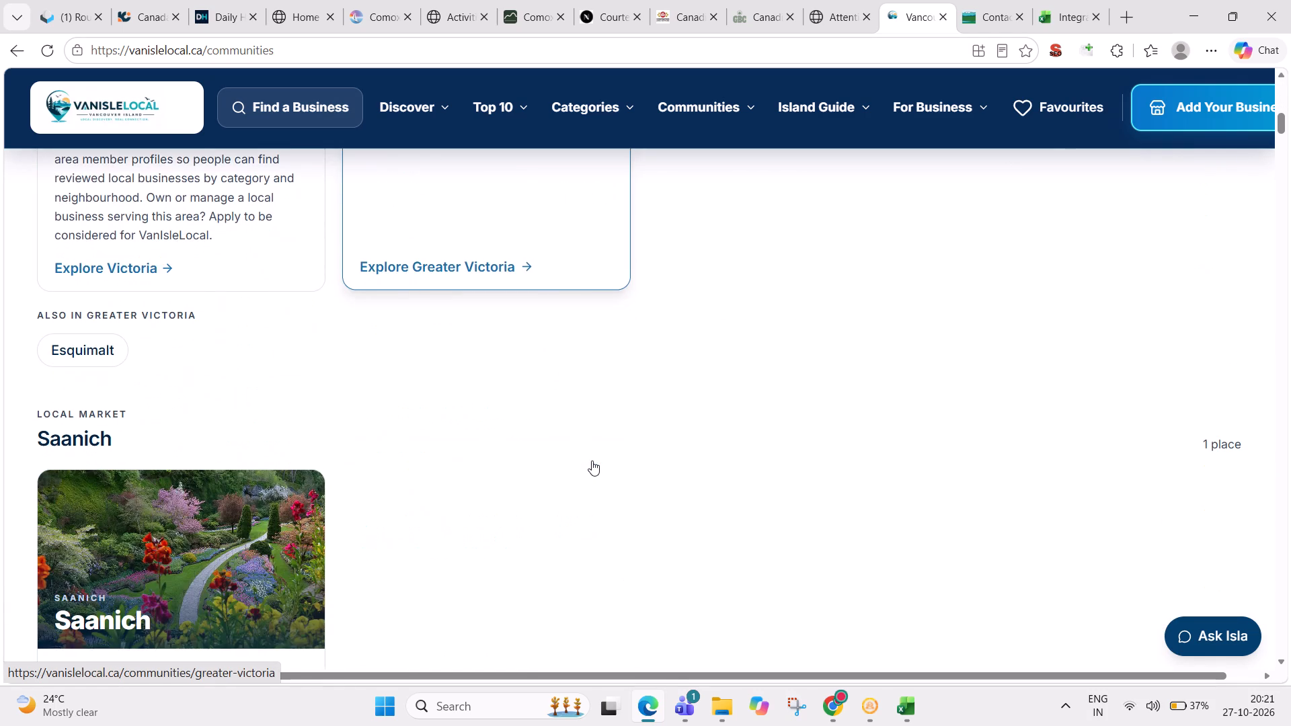
pyautogui.hscroll(1, 592, 460)
# Open the directory's page for adding a business and review its listing options.
pyautogui.click(1214, 99)
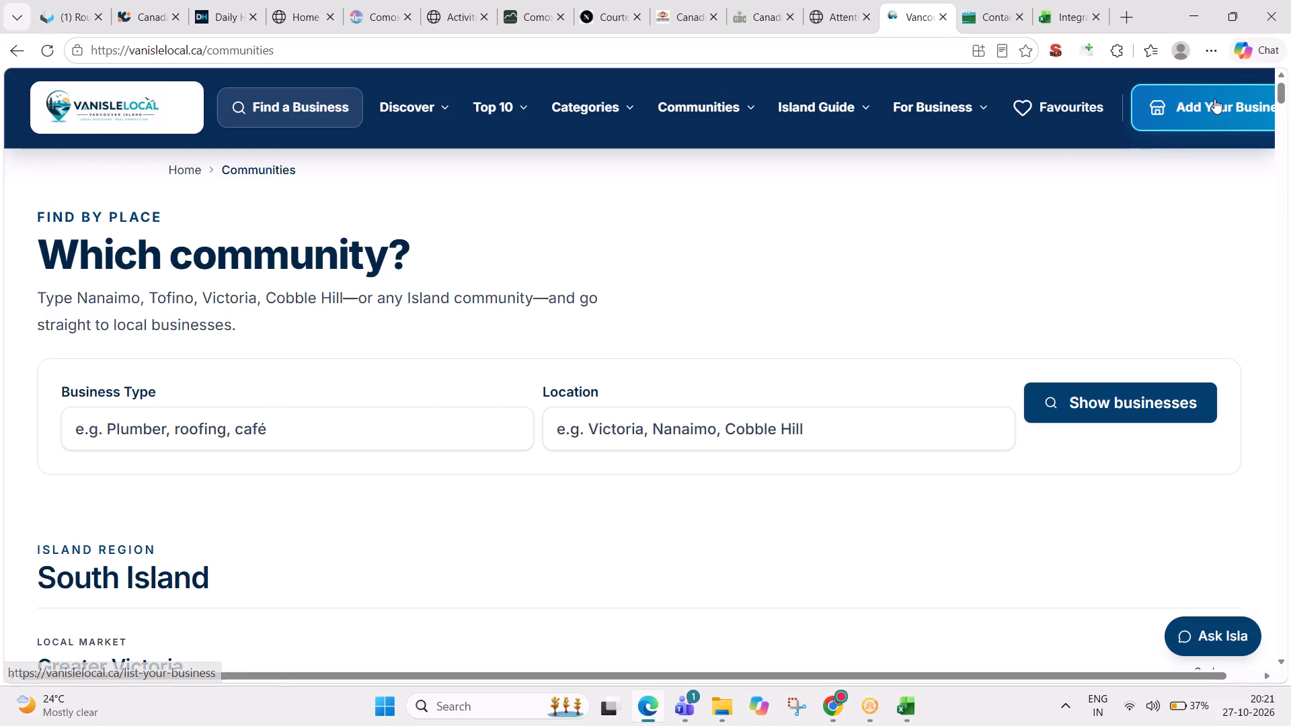
pyautogui.scroll(-1, 395, 491)
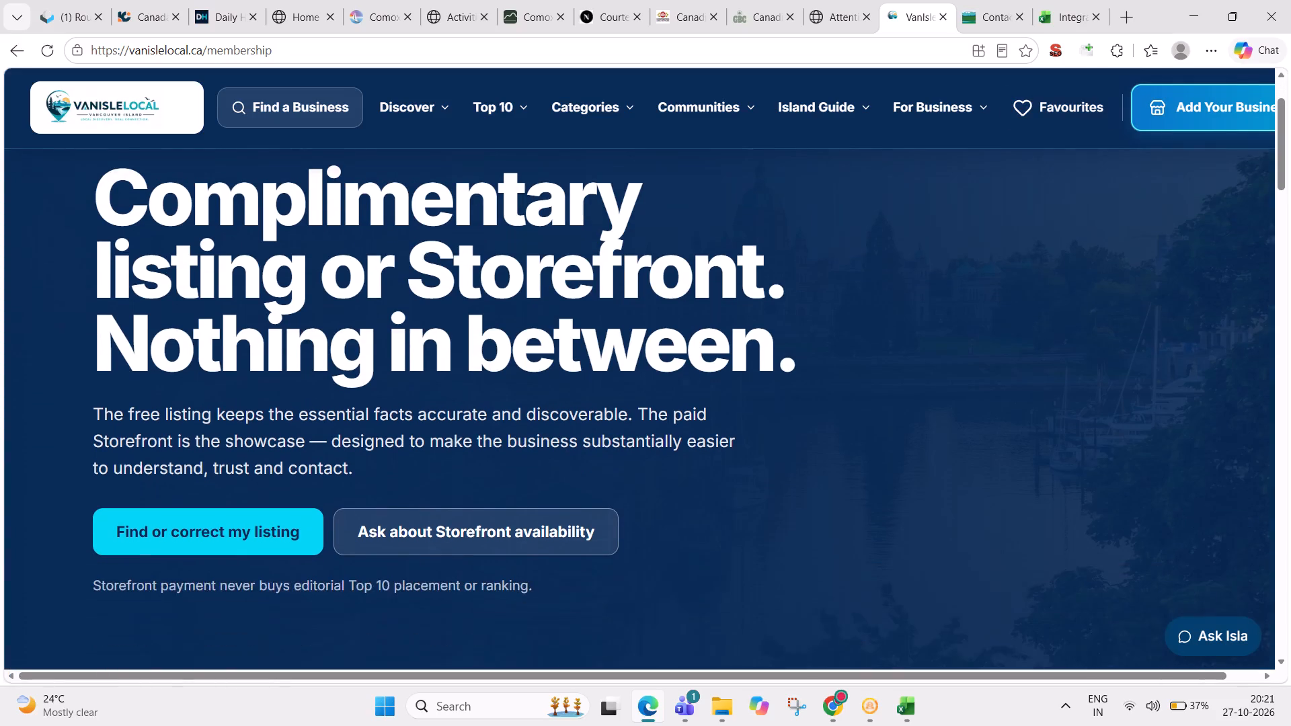
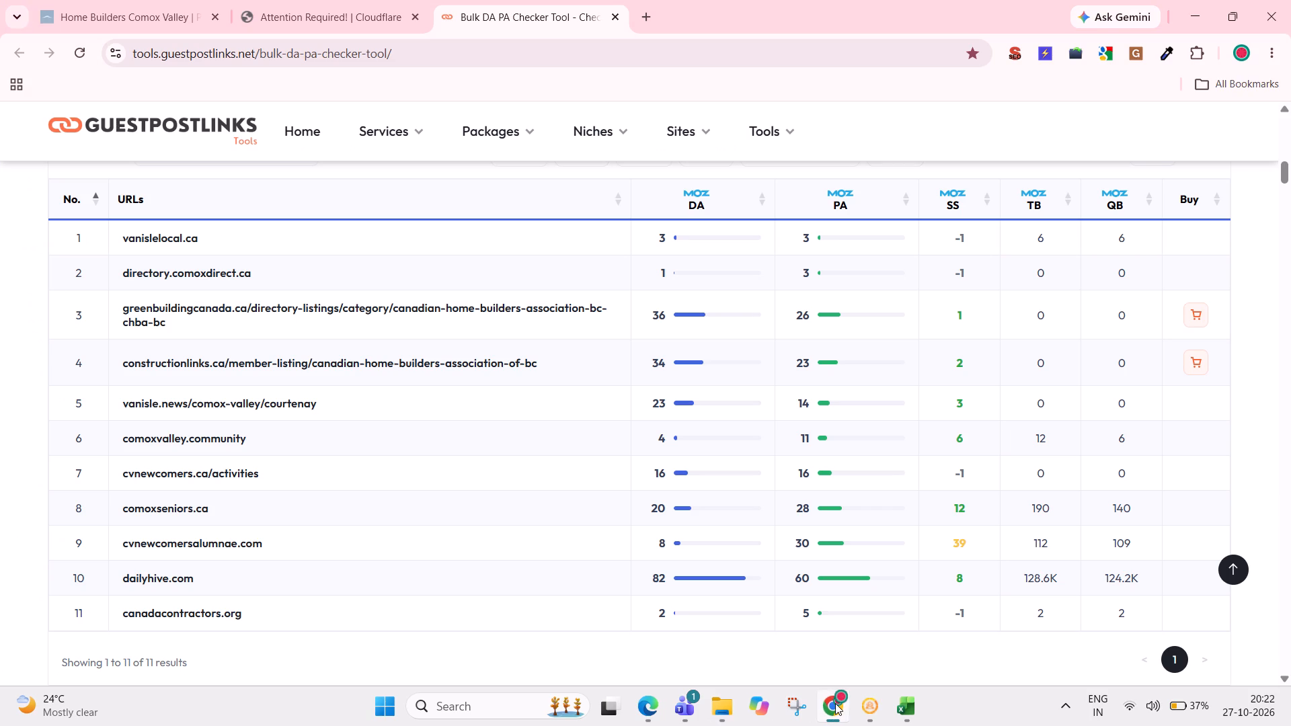
# Return to vanislelocal.ca in Edge and review its page for finding or correcting a listing, including the free and paid terms.
pyautogui.click(645, 713)
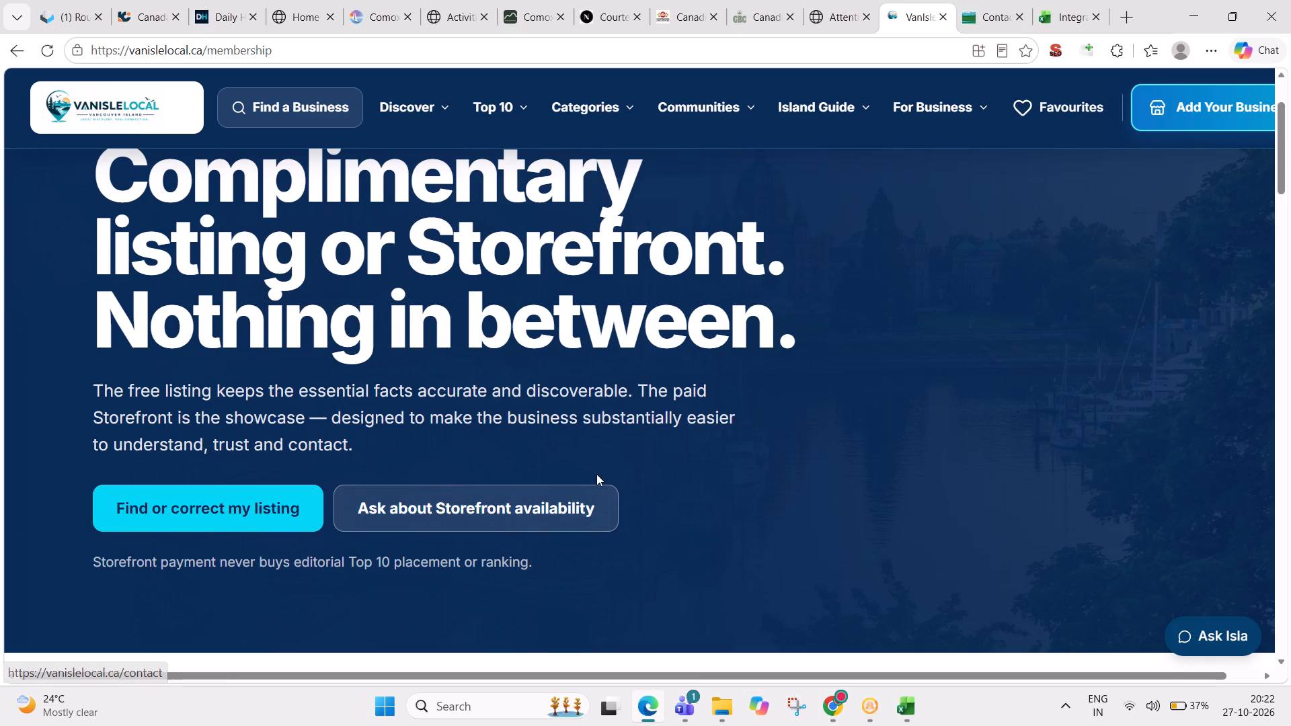
pyautogui.scroll(-3, 596, 474)
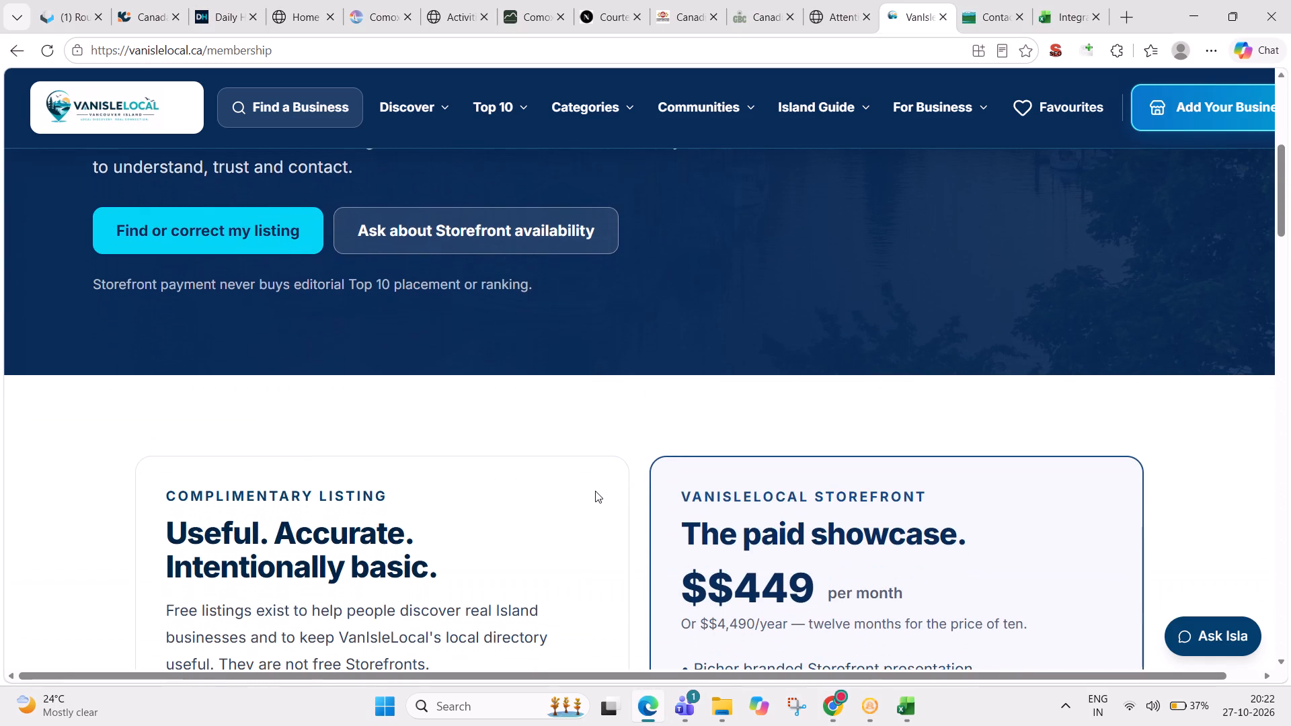
pyautogui.scroll(2, 595, 493)
pyautogui.click(193, 321)
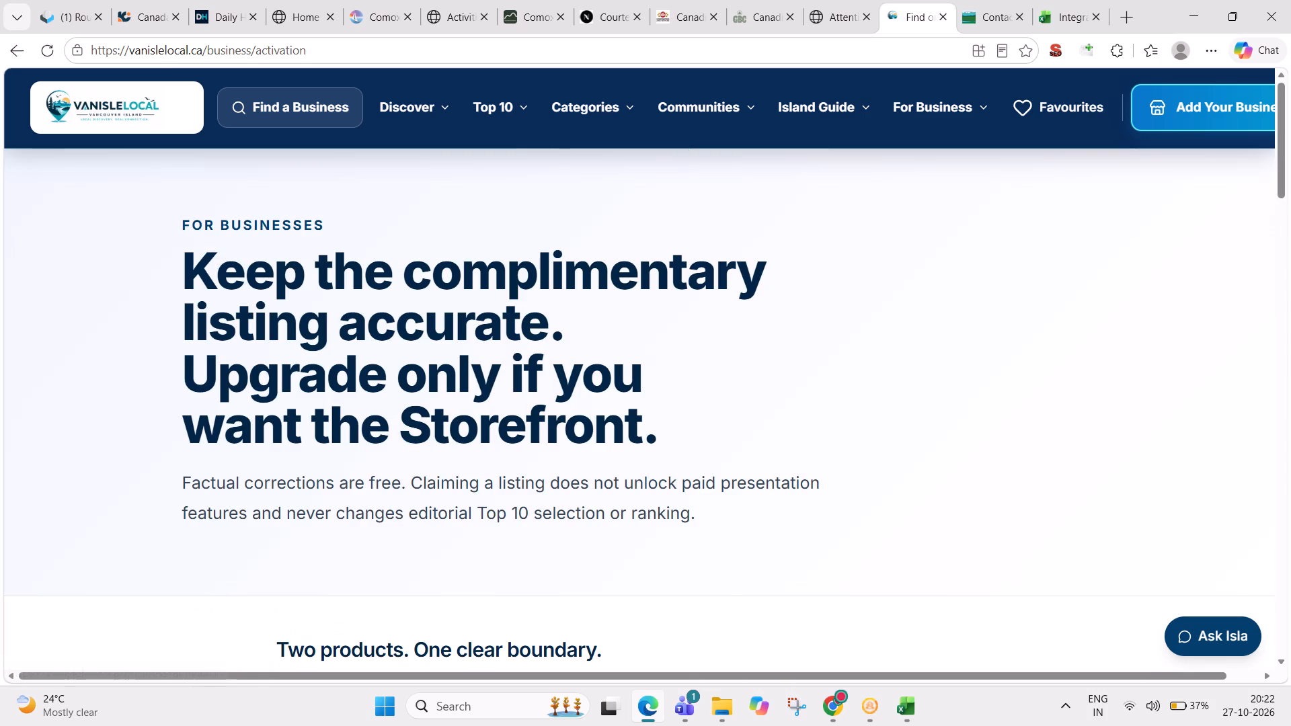
pyautogui.scroll(-3, 549, 354)
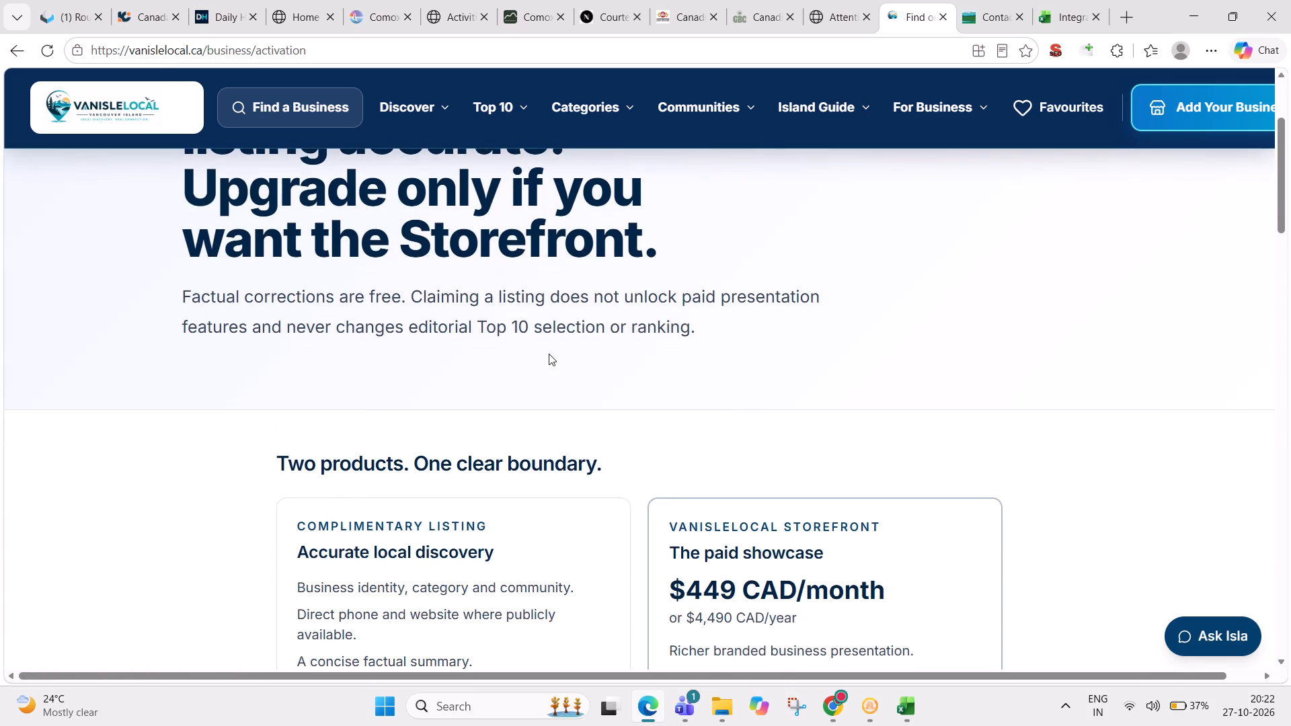
pyautogui.scroll(-5, 549, 354)
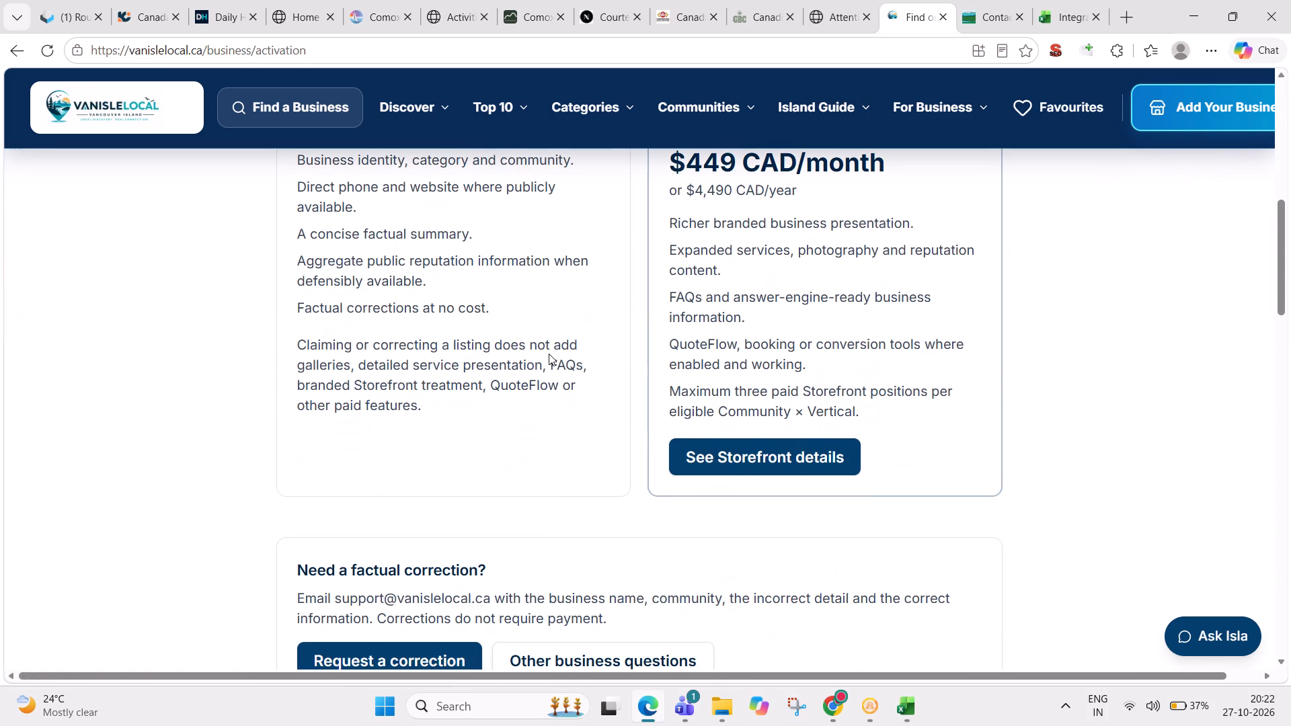
pyautogui.scroll(-4, 549, 354)
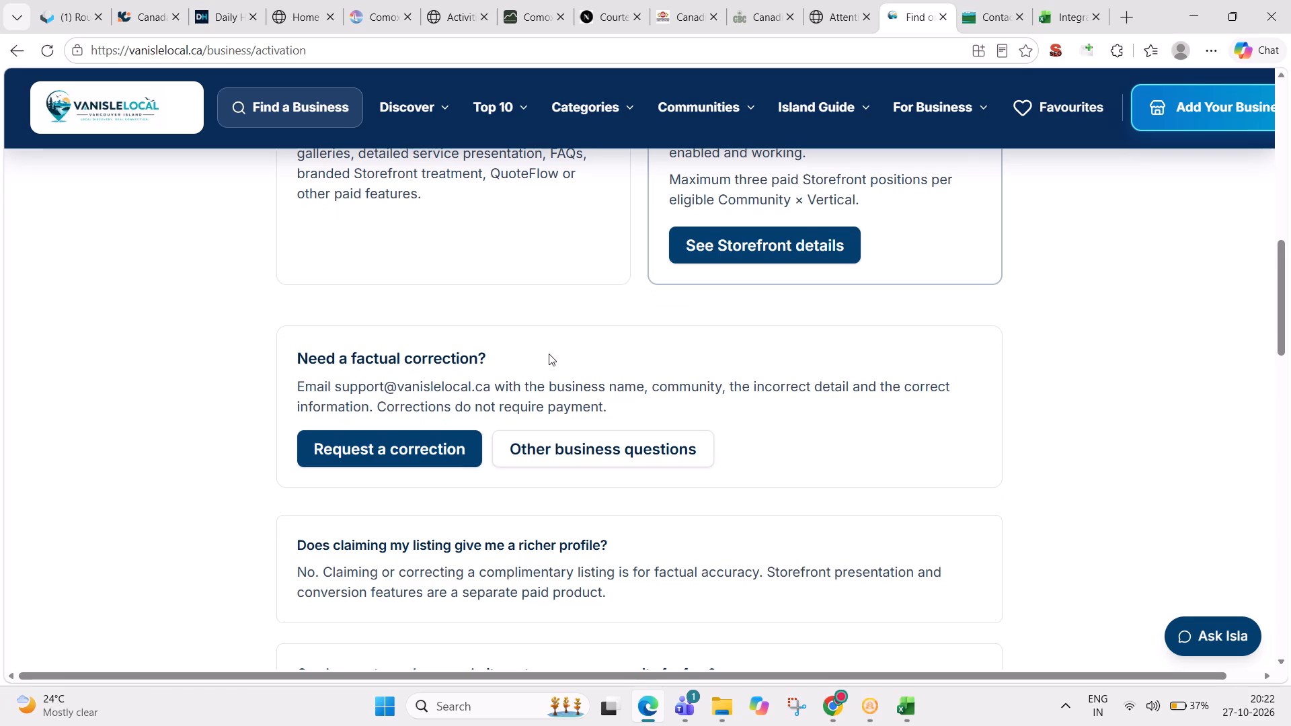
pyautogui.scroll(7, 549, 354)
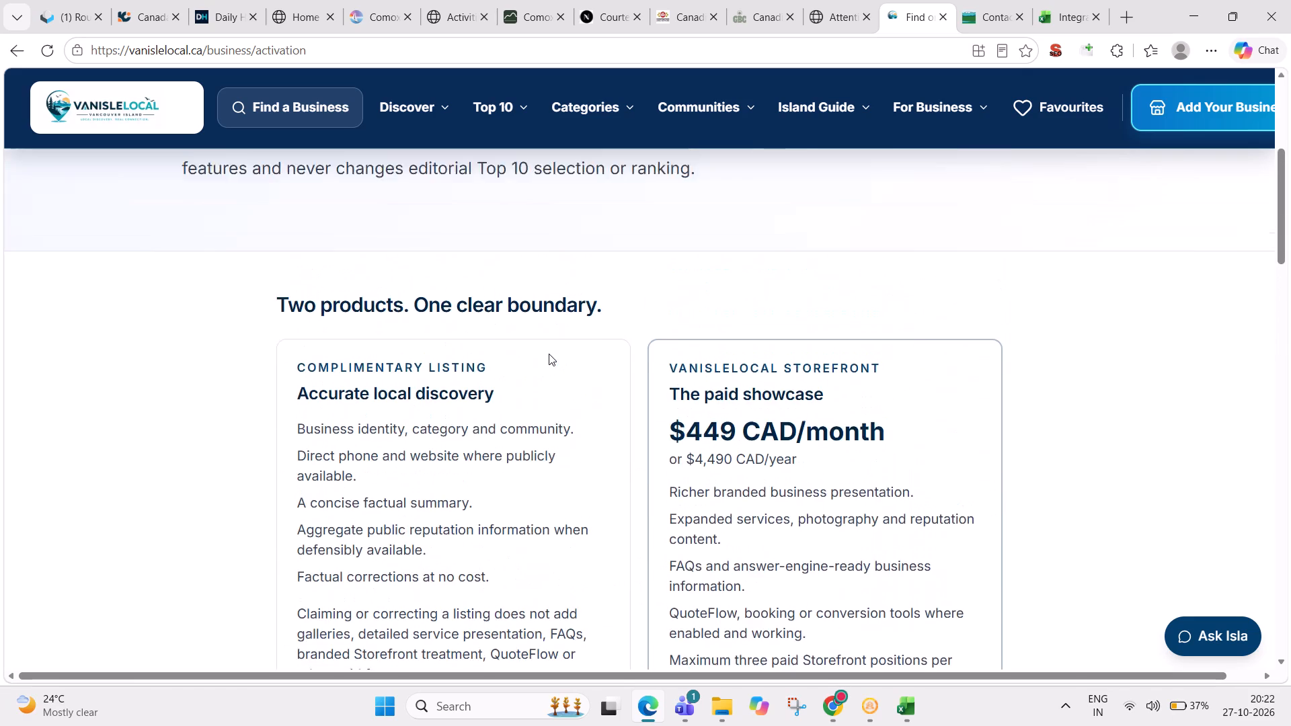
pyautogui.scroll(7, 549, 354)
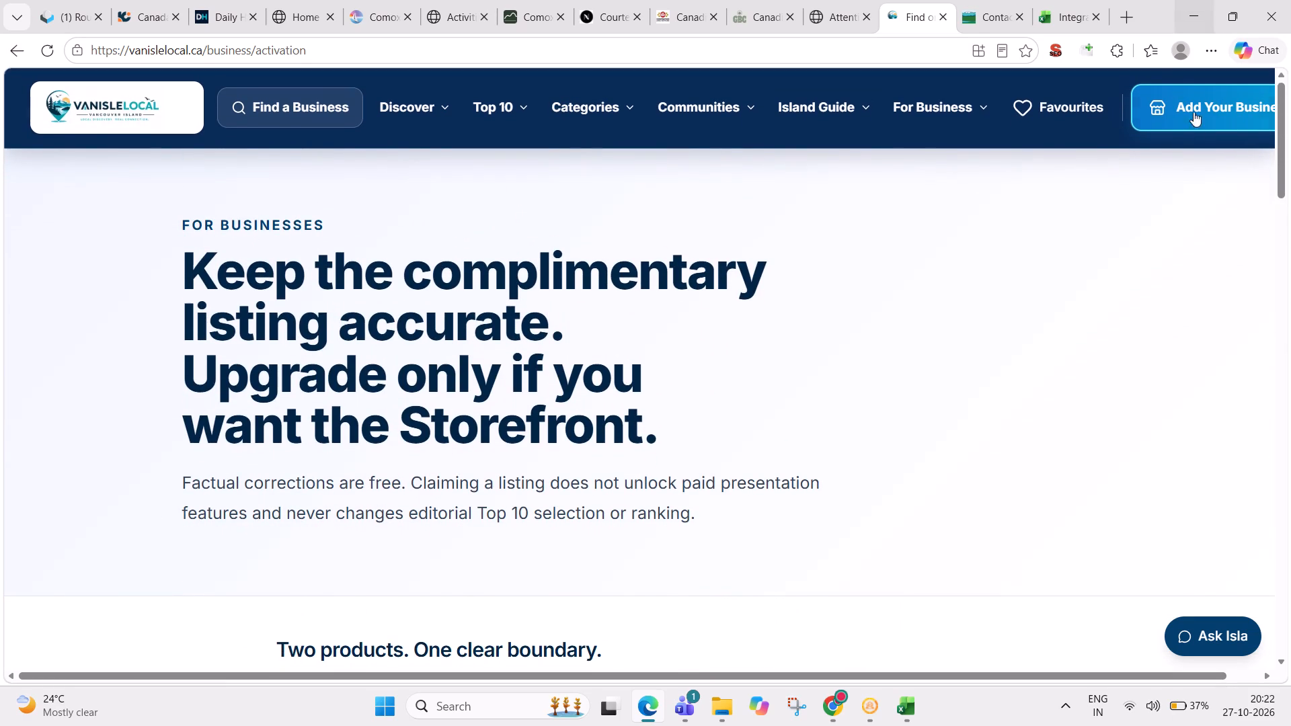
# Go through the add-business page to the Storefront availability enquiry and review the contact routes offered there.
pyautogui.click(1182, 102)
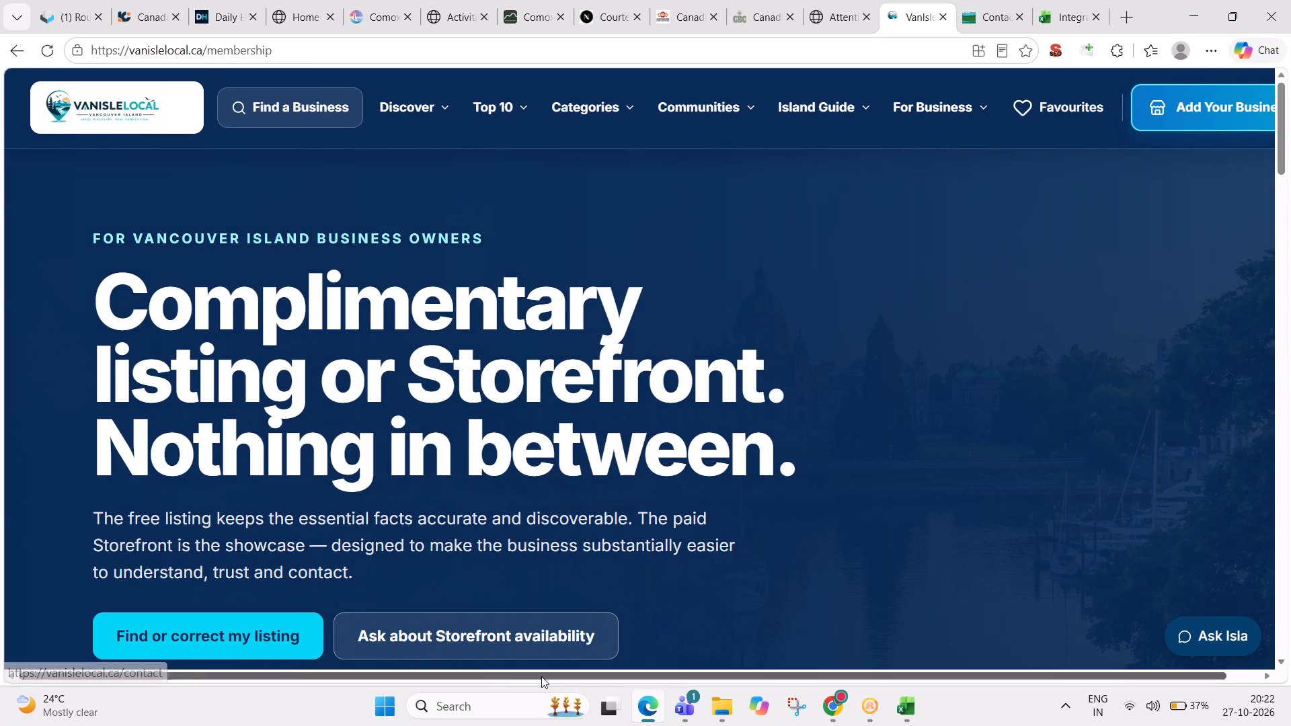
pyautogui.click(482, 648)
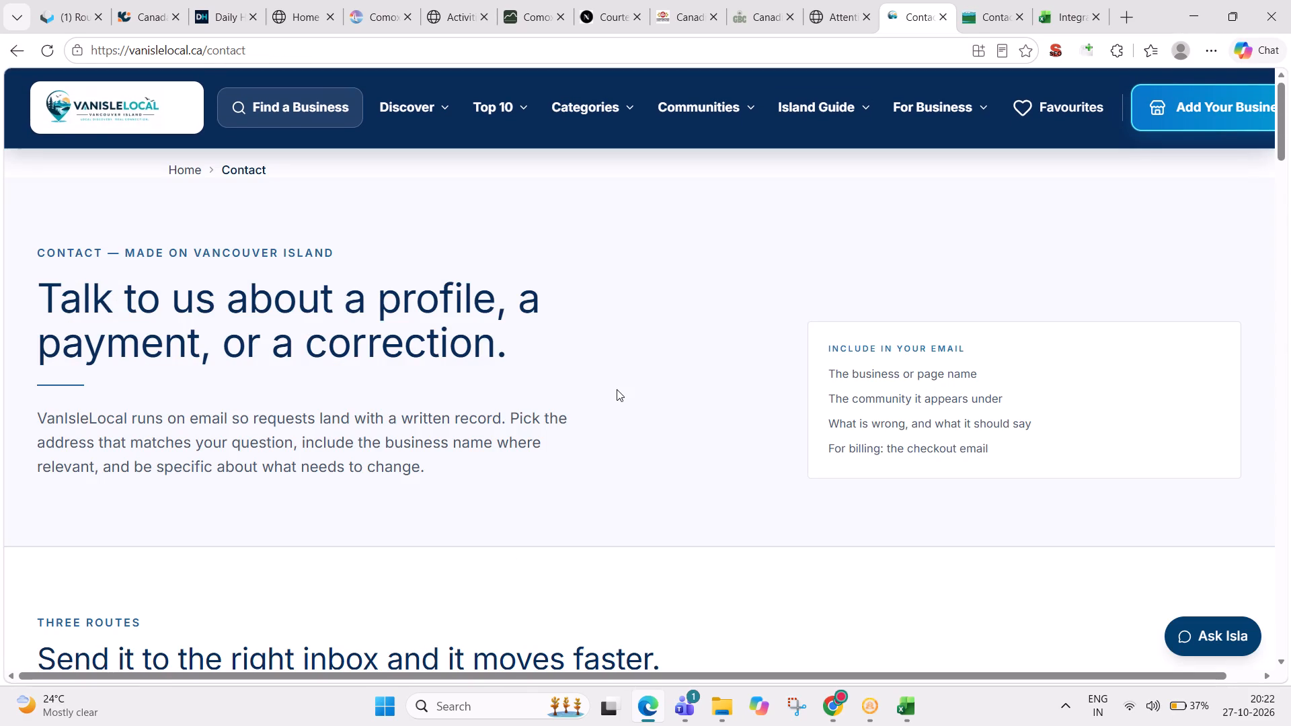
pyautogui.scroll(-2, 609, 410)
pyautogui.scroll(1, 609, 410)
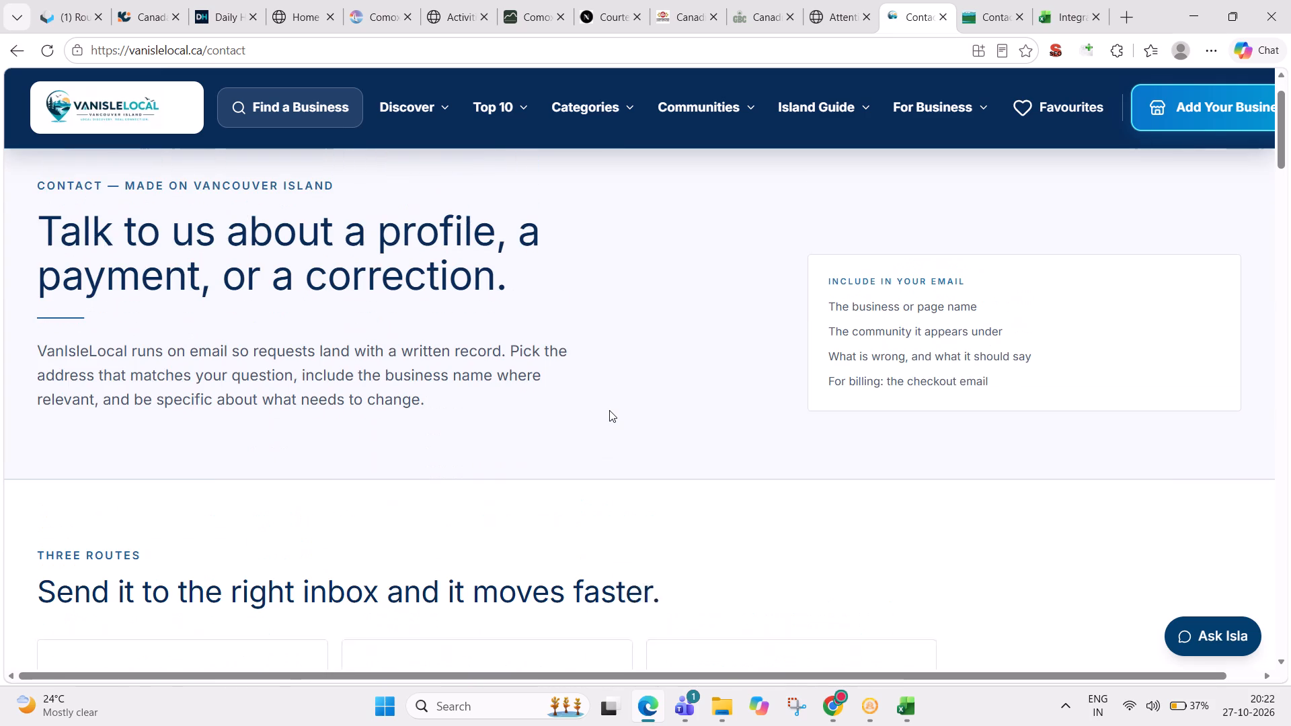
pyautogui.scroll(1, 609, 410)
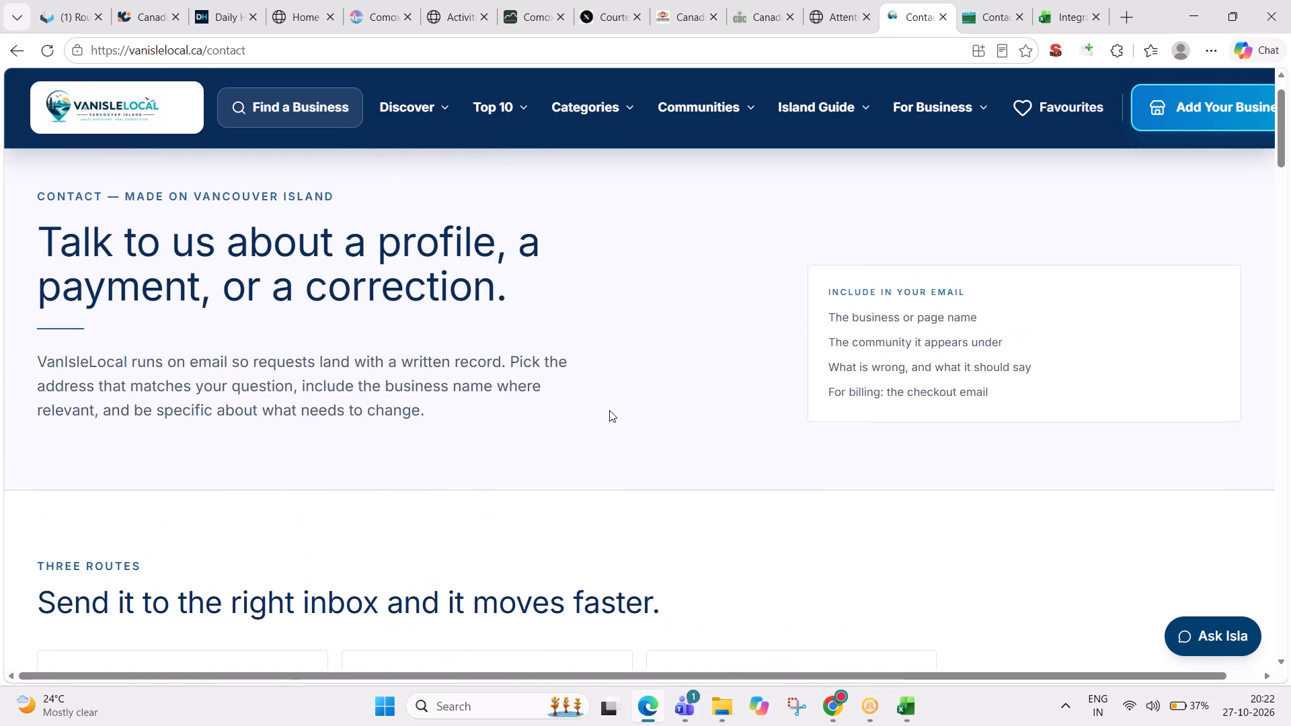
pyautogui.scroll(-3, 609, 410)
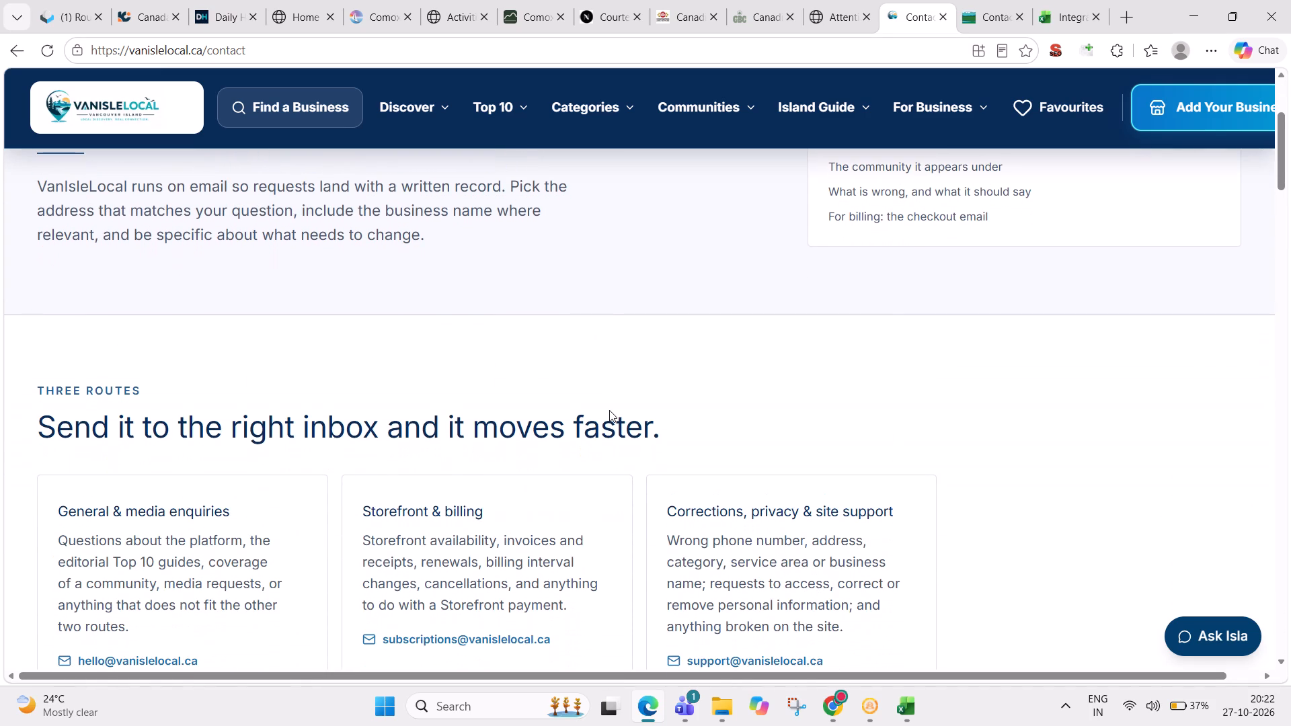
pyautogui.scroll(-1, 609, 410)
pyautogui.scroll(2, 609, 410)
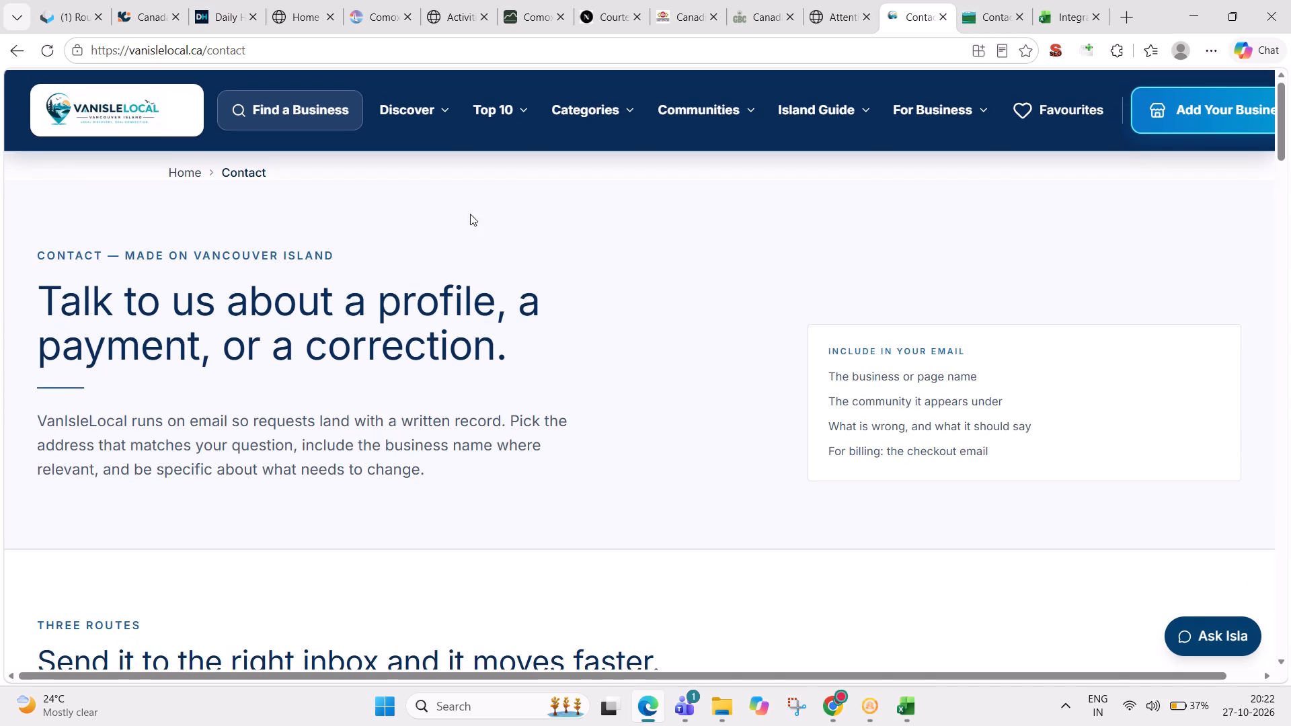
pyautogui.click(132, 113)
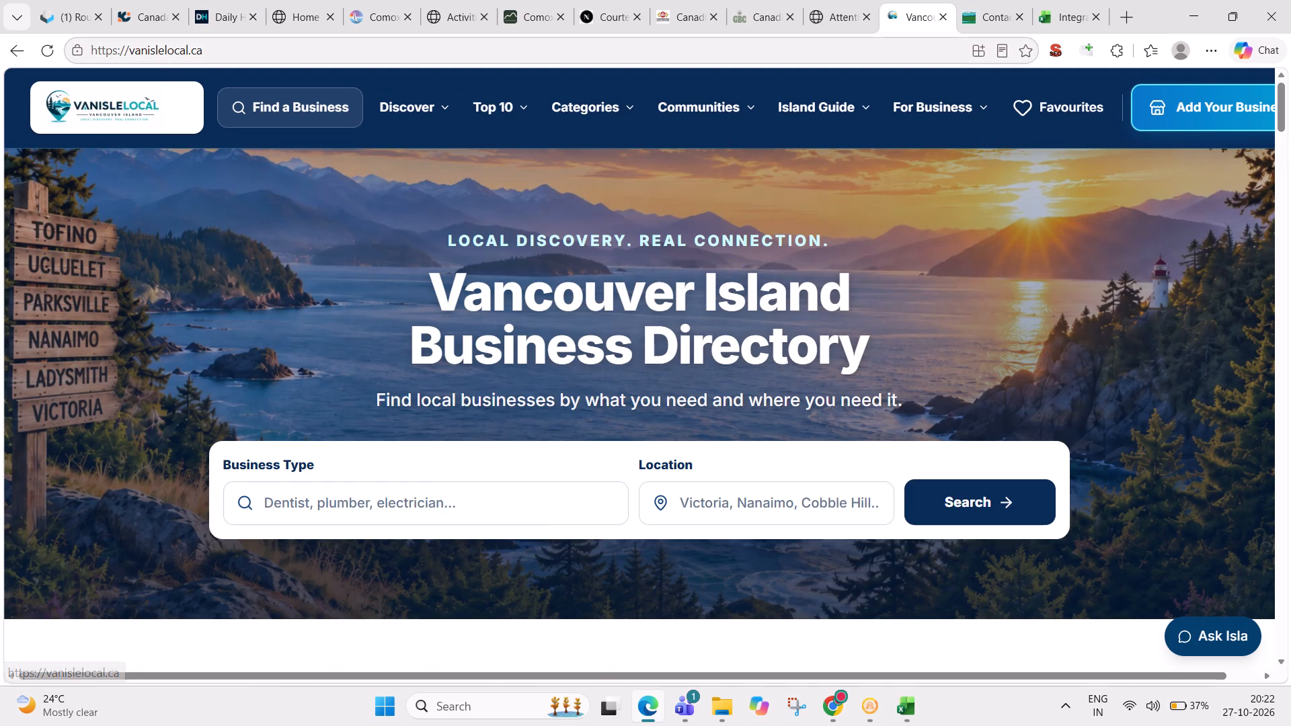
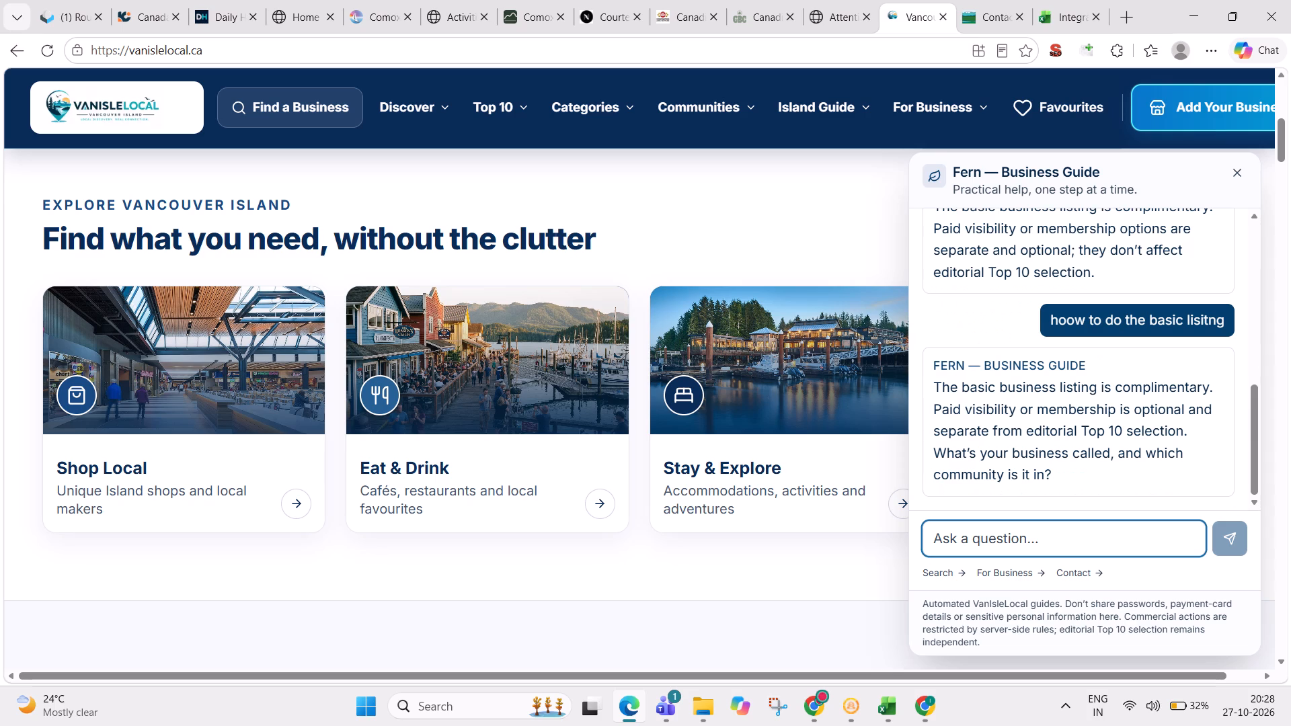
pyautogui.write('real estate')
pyautogui.press('Return')
pyautogui.write('com')
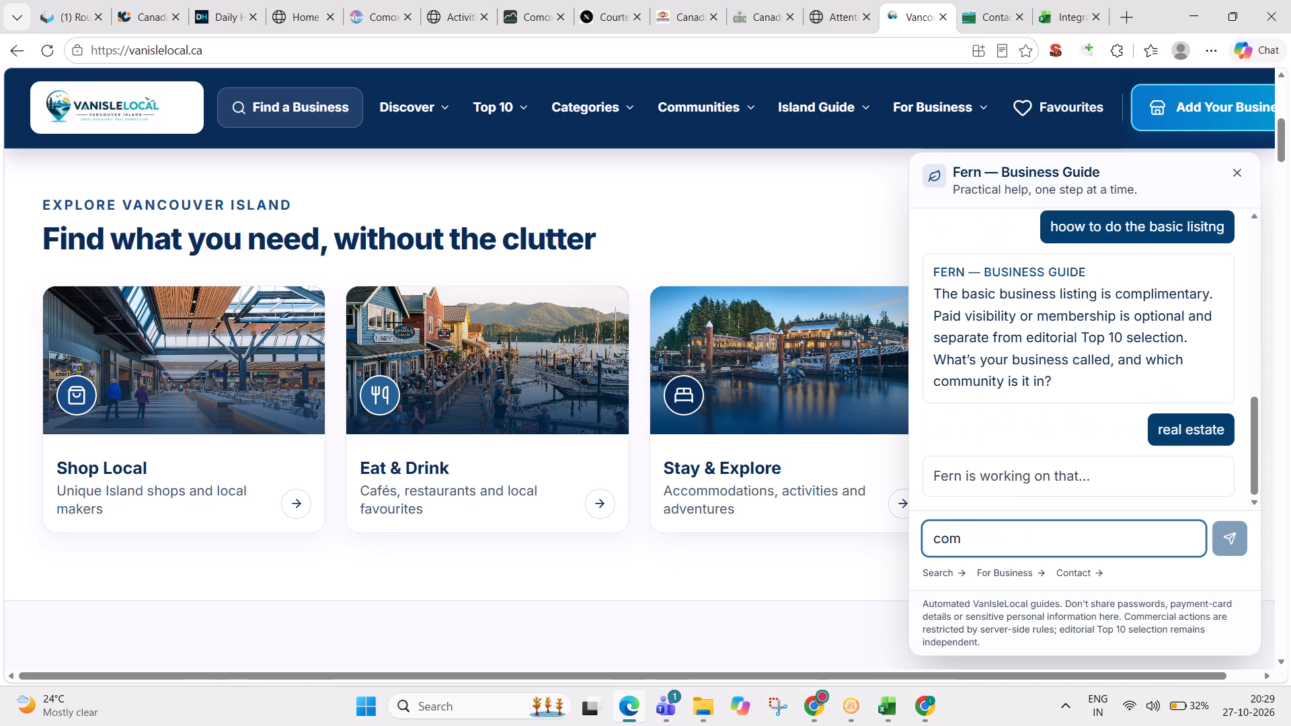
pyautogui.write('ox vallr')
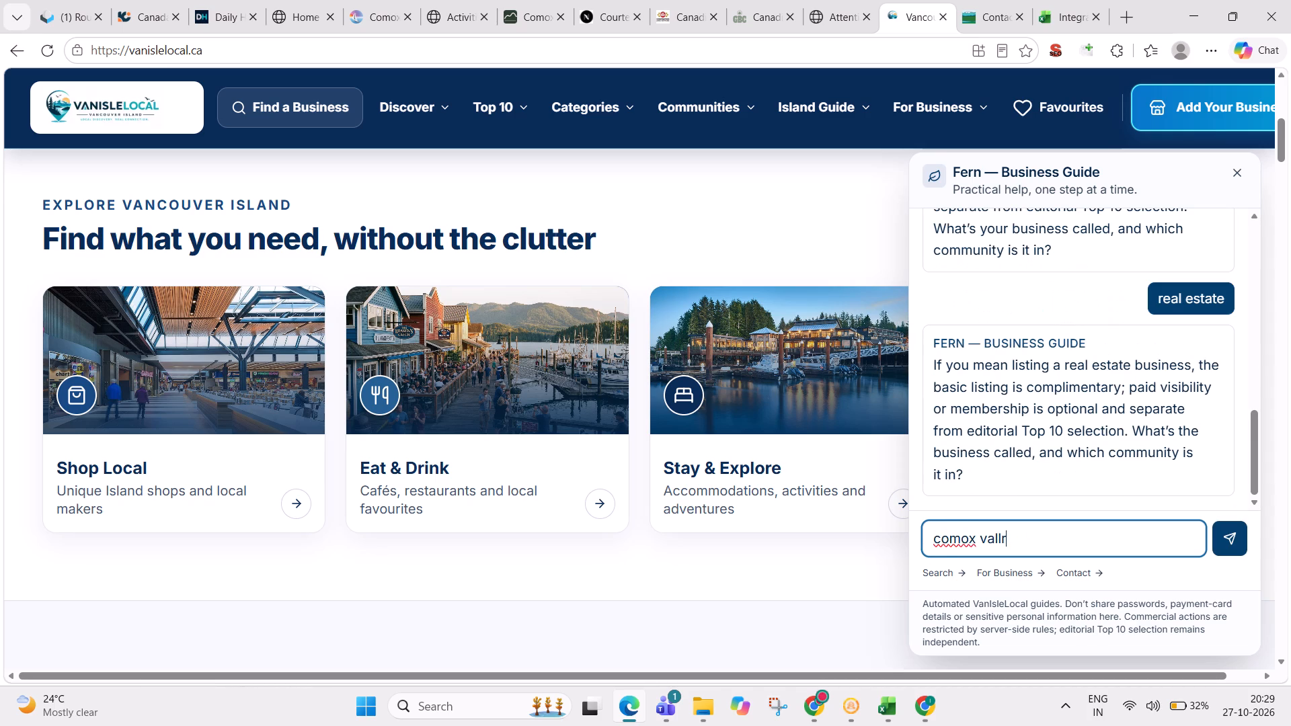
pyautogui.press('BackSpace')
pyautogui.write('ey')
pyautogui.press('Return')
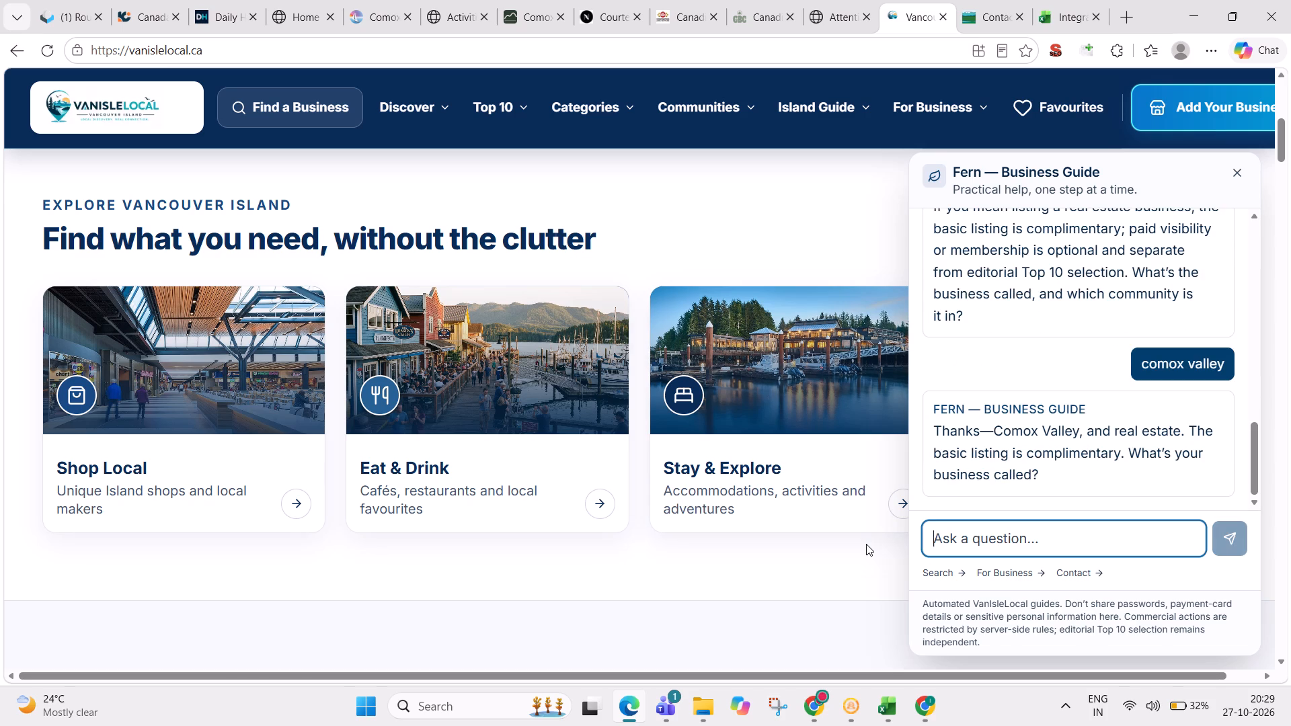
pyautogui.click(950, 547)
pyautogui.write('Inte')
pyautogui.write('gra homes')
pyautogui.press('Return')
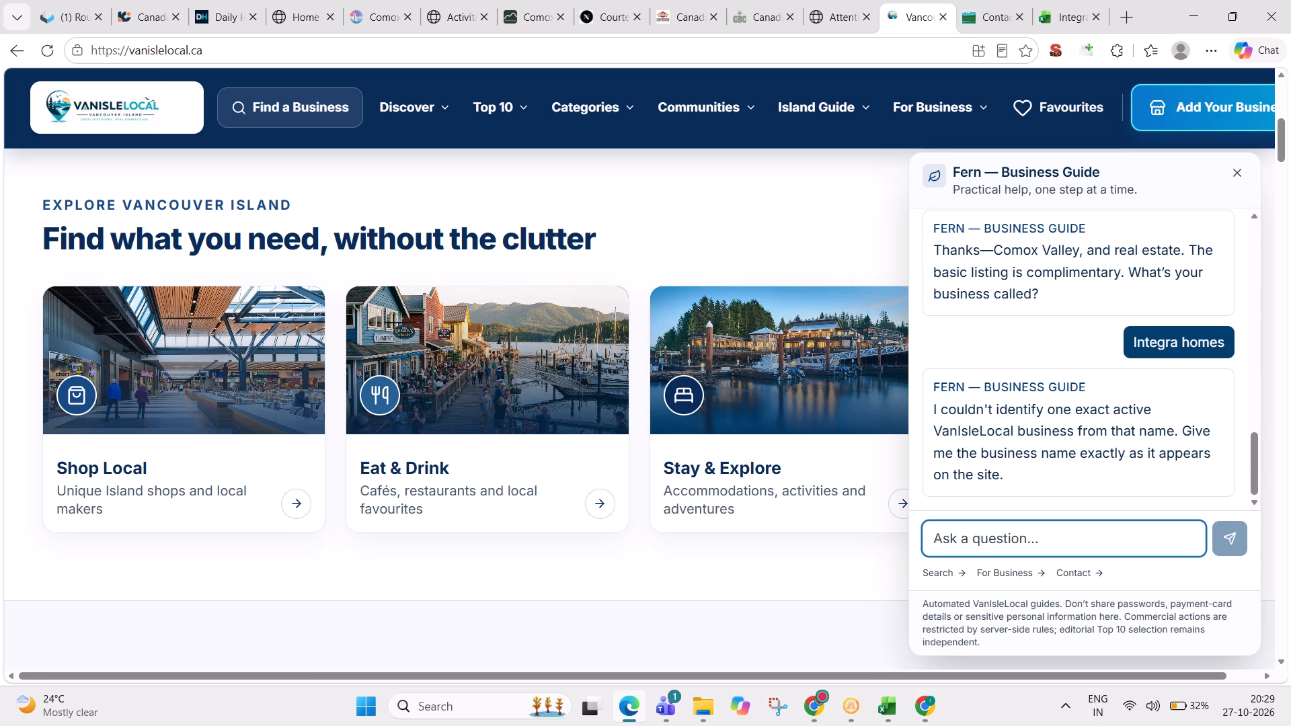
# Send the chat guide the request "show me the steps to create business".
pyautogui.write('show me the steps to')
pyautogui.press('space')
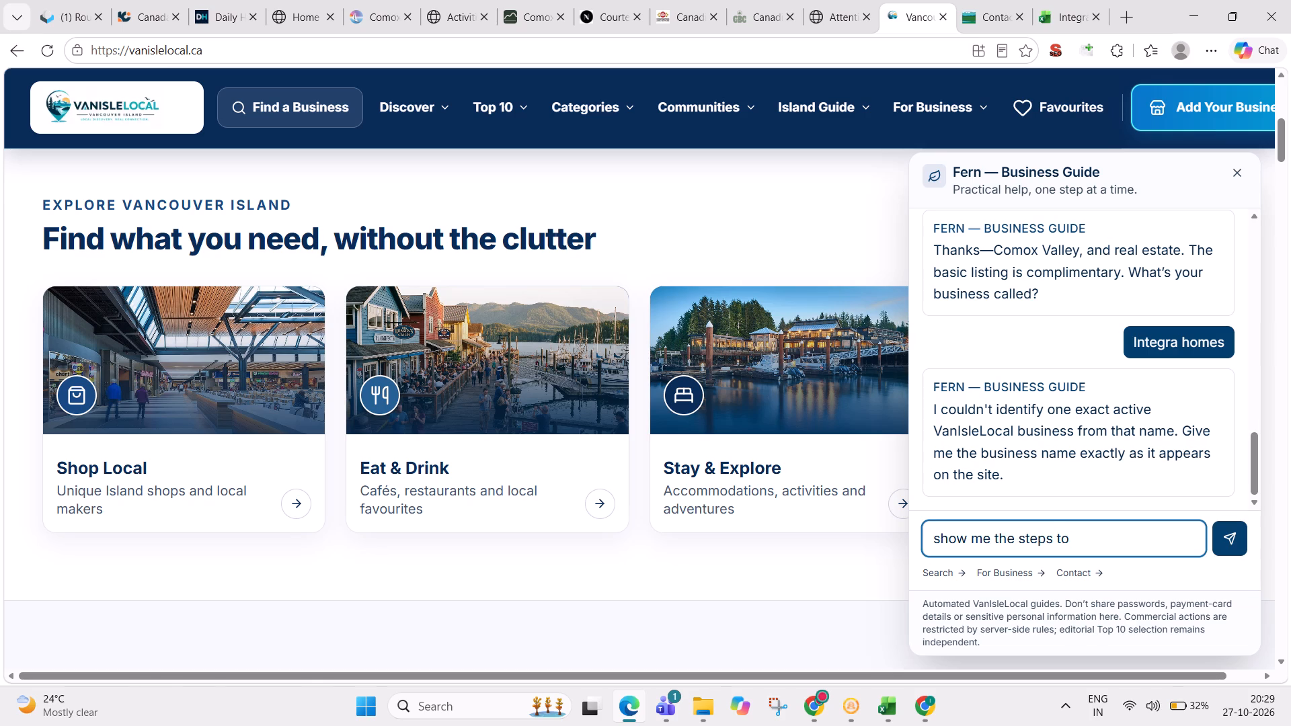
pyautogui.write('follo')
pyautogui.press('BackSpace')
pyautogui.press('BackSpace')
pyautogui.press('BackSpace')
pyautogui.press('BackSpace')
pyautogui.press('BackSpace')
pyautogui.write('create business')
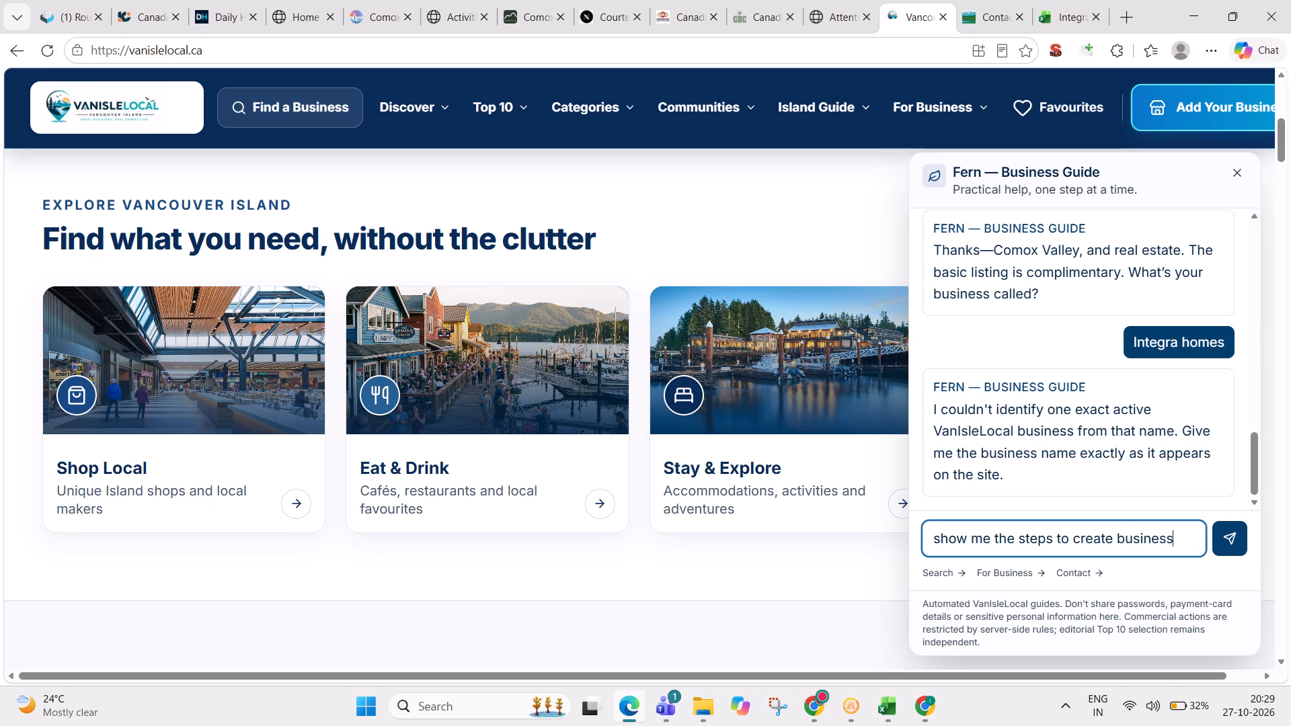
pyautogui.press('Return')
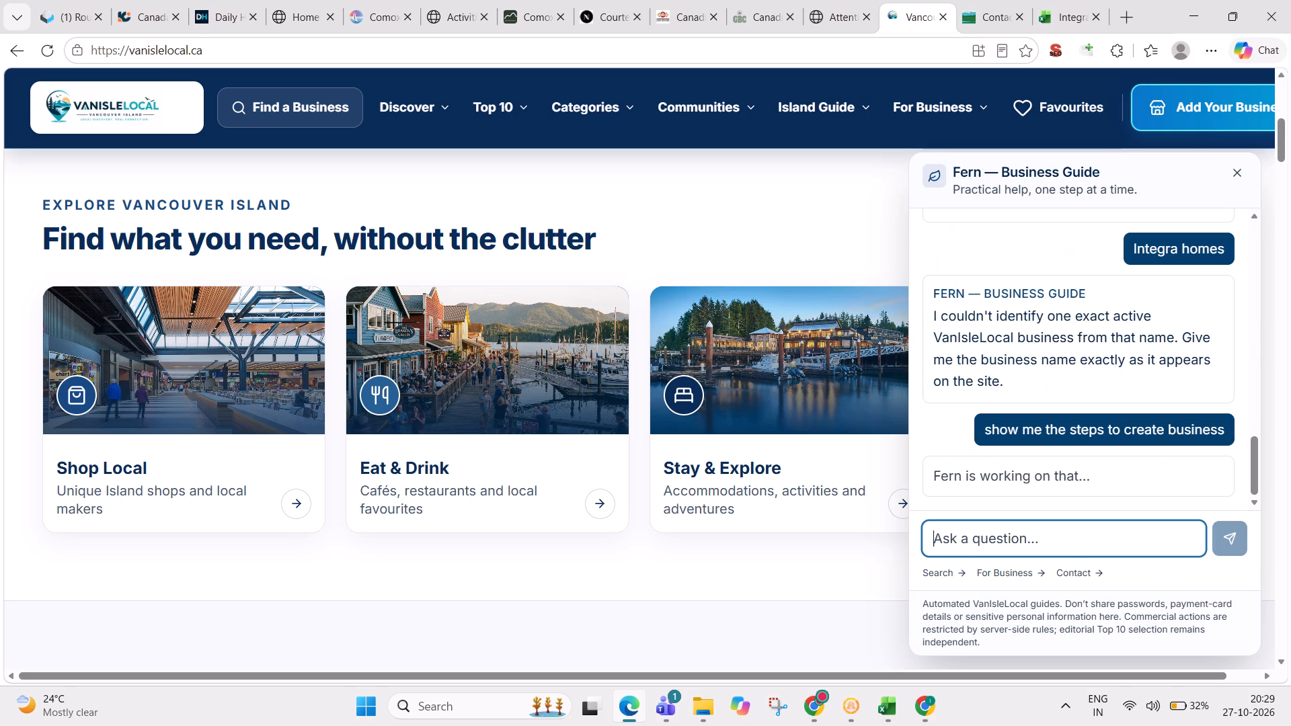
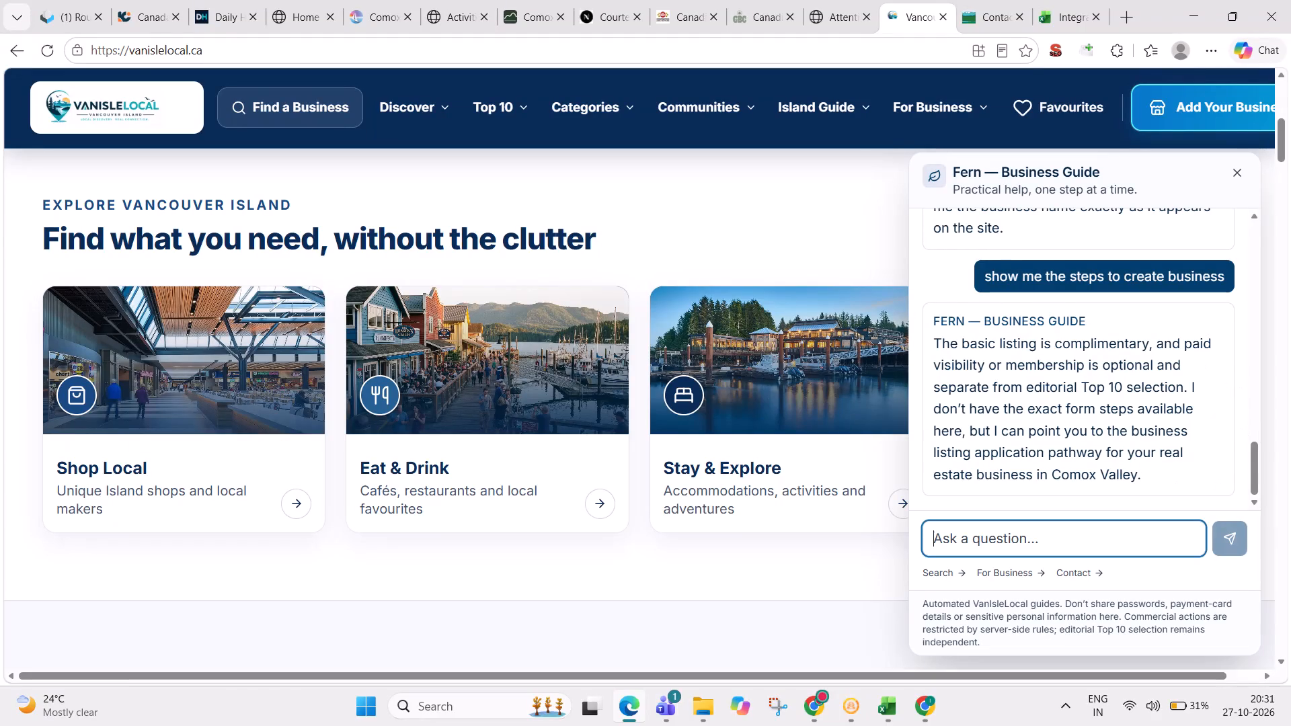
# Reply "sure" to the chat guide's offer to point to the business listing application pathway.
pyautogui.scroll(-1, 1103, 458)
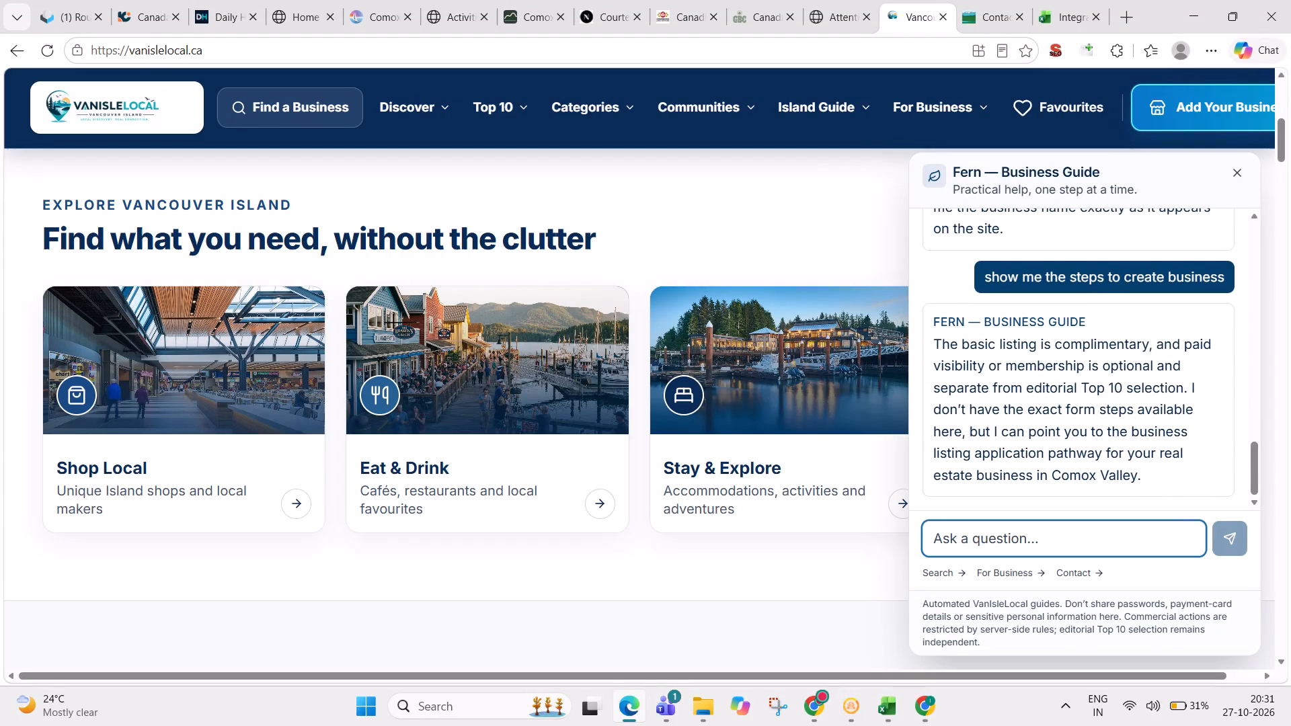
pyautogui.click(1058, 531)
pyautogui.write('sure')
pyautogui.press('Return')
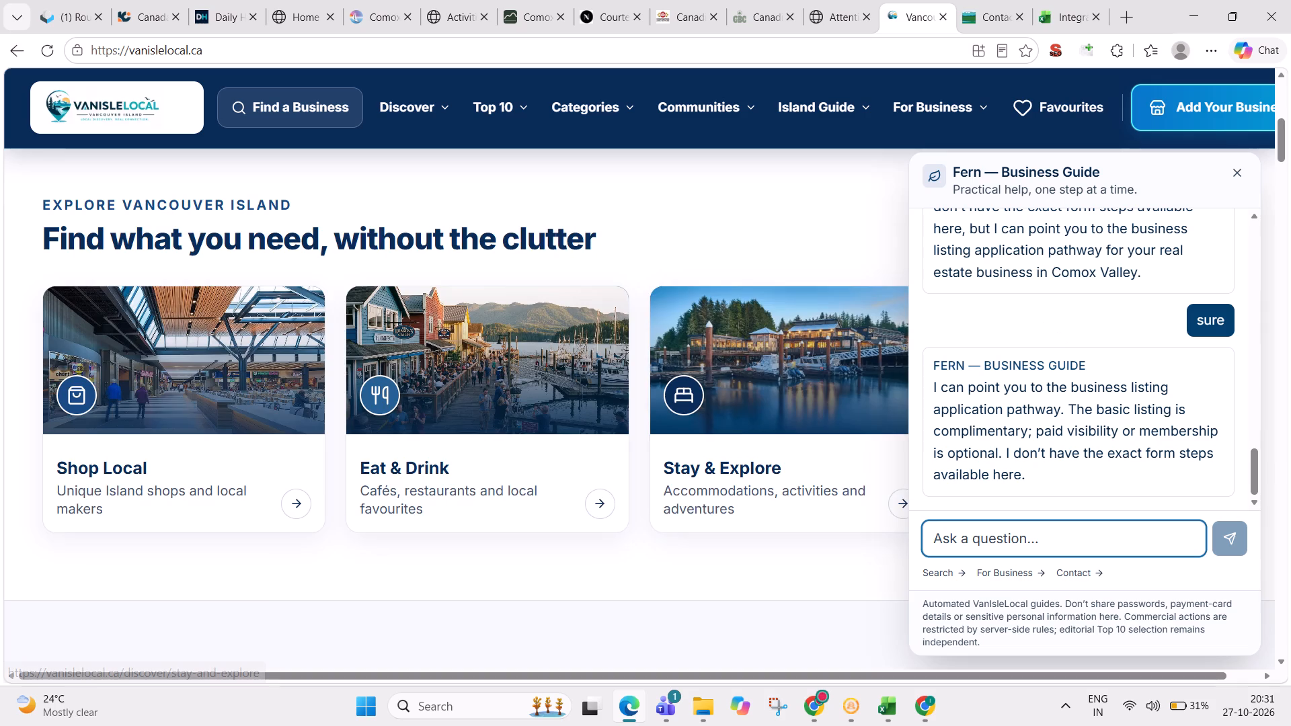
# Look through VanIsleLocal's home page down to the footer for a way to list a business, closing the chat guide.
pyautogui.scroll(-4, 1080, 391)
pyautogui.scroll(-8, 565, 446)
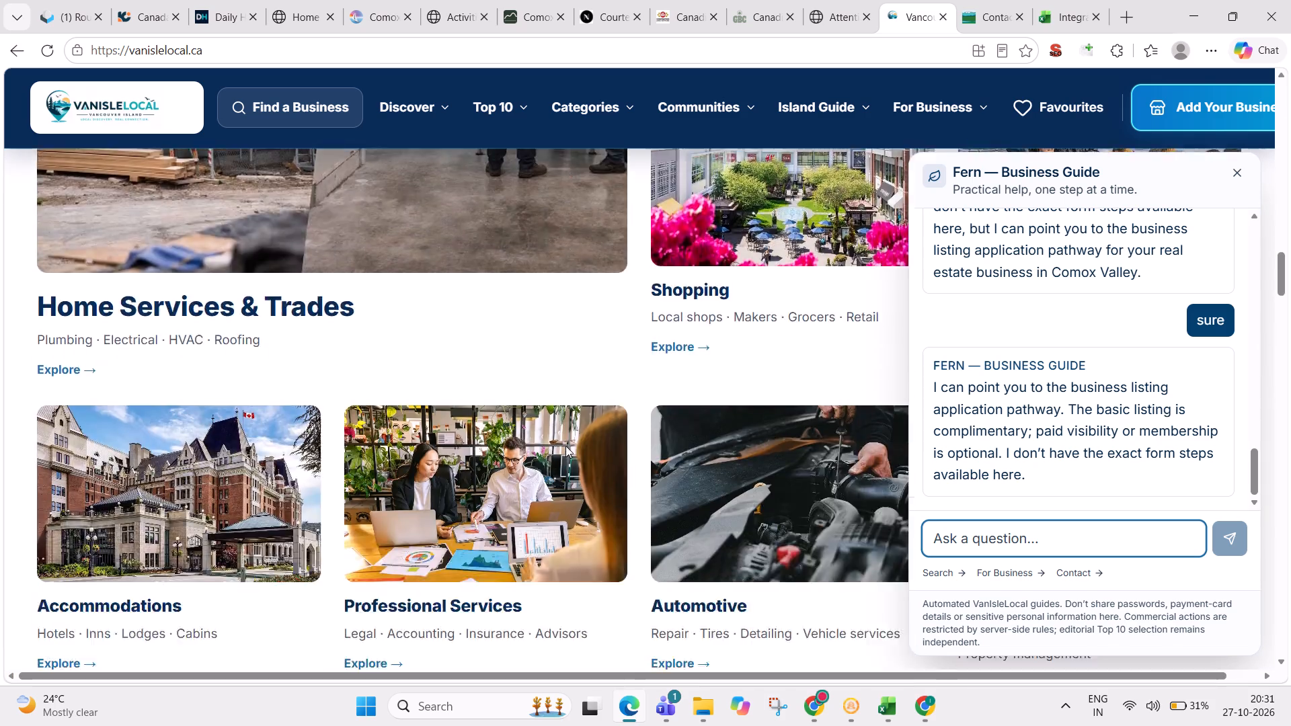
pyautogui.scroll(-18, 565, 446)
pyautogui.scroll(-5, 565, 446)
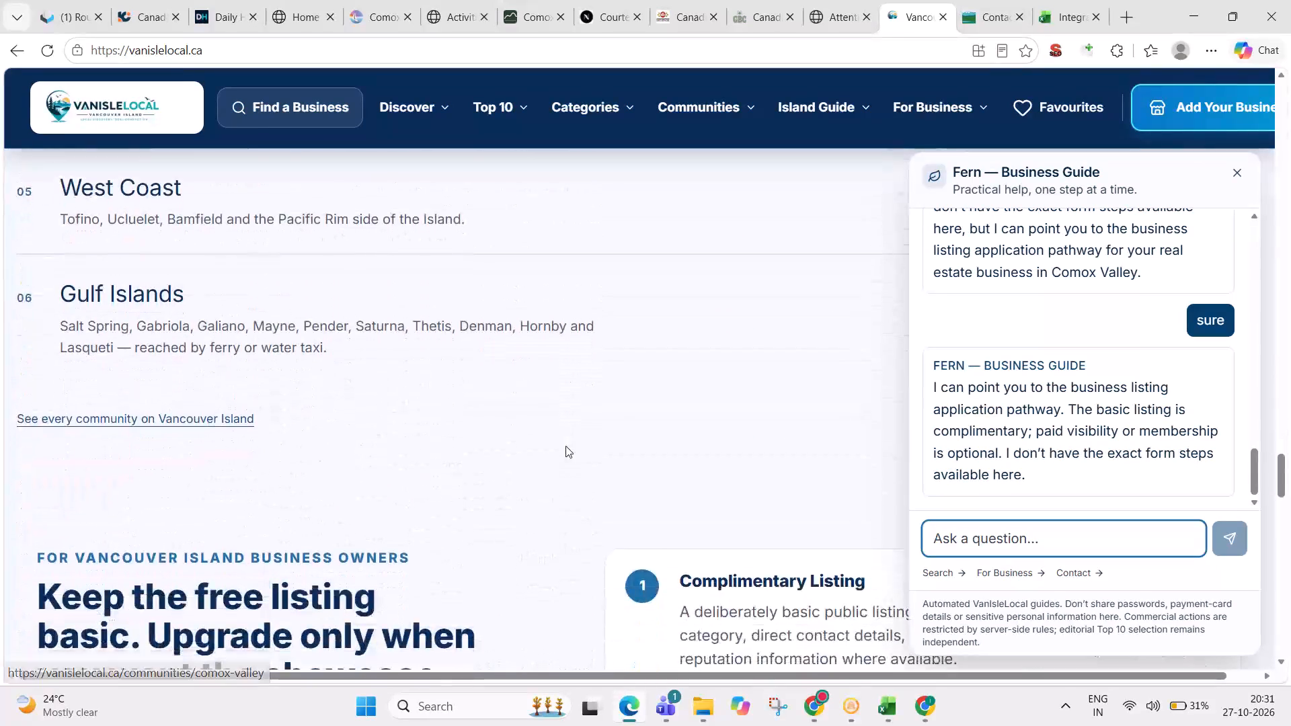
pyautogui.scroll(-2, 565, 446)
pyautogui.click(526, 419)
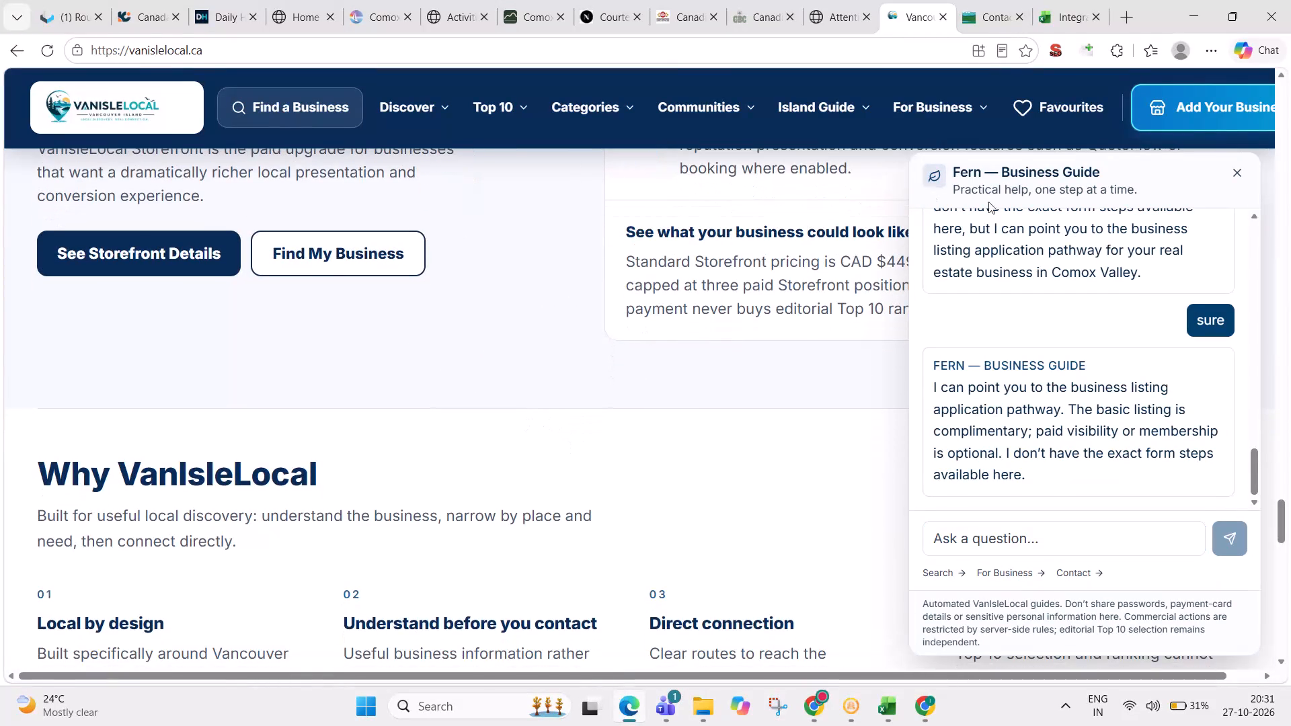
pyautogui.click(1243, 173)
pyautogui.scroll(-8, 828, 463)
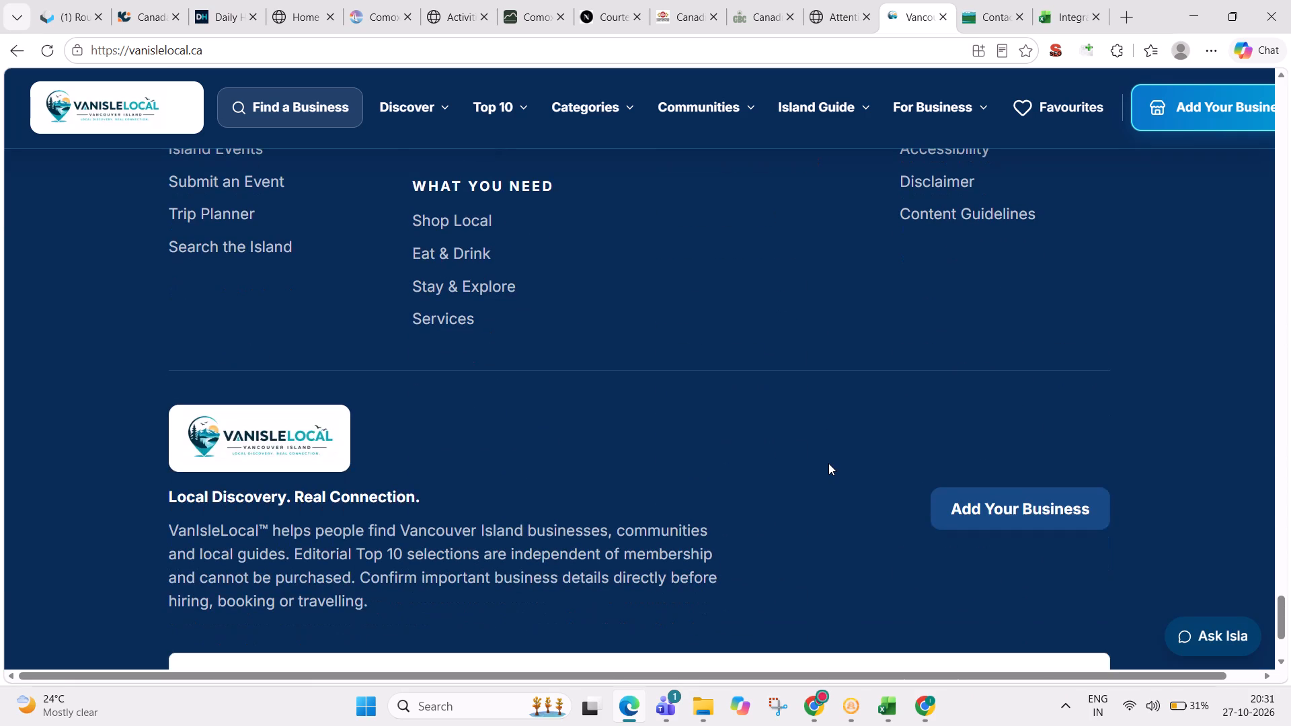
pyautogui.scroll(-1, 828, 463)
pyautogui.scroll(2, 828, 463)
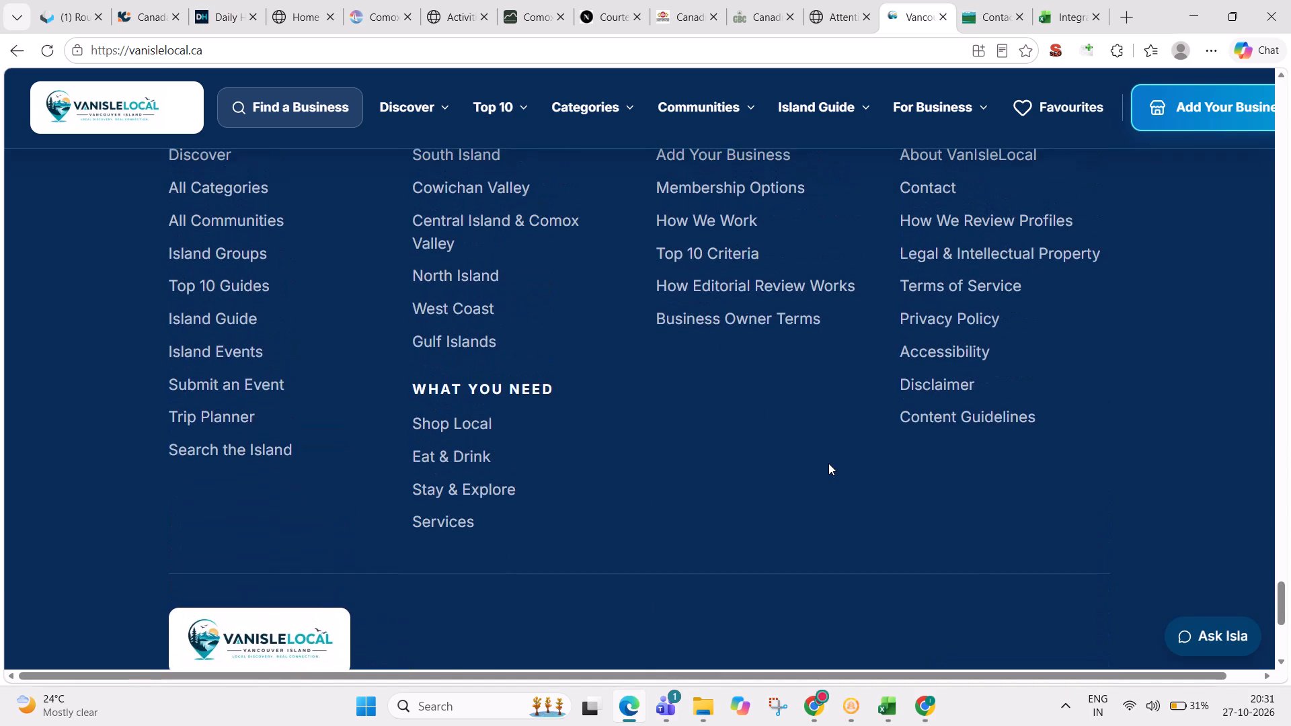
pyautogui.scroll(1, 828, 463)
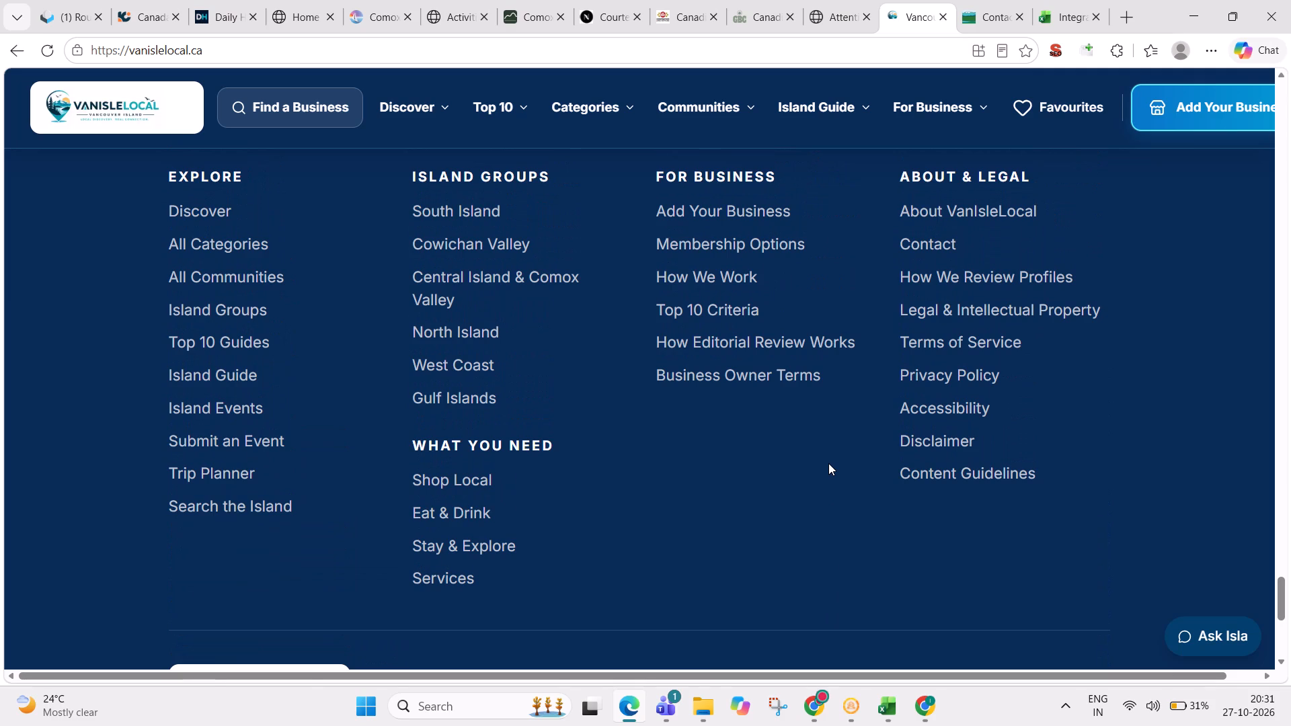
# Open the footer's Add Your Business page and examine the terms of the complimentary listing and the paid Storefront.
pyautogui.click(737, 212)
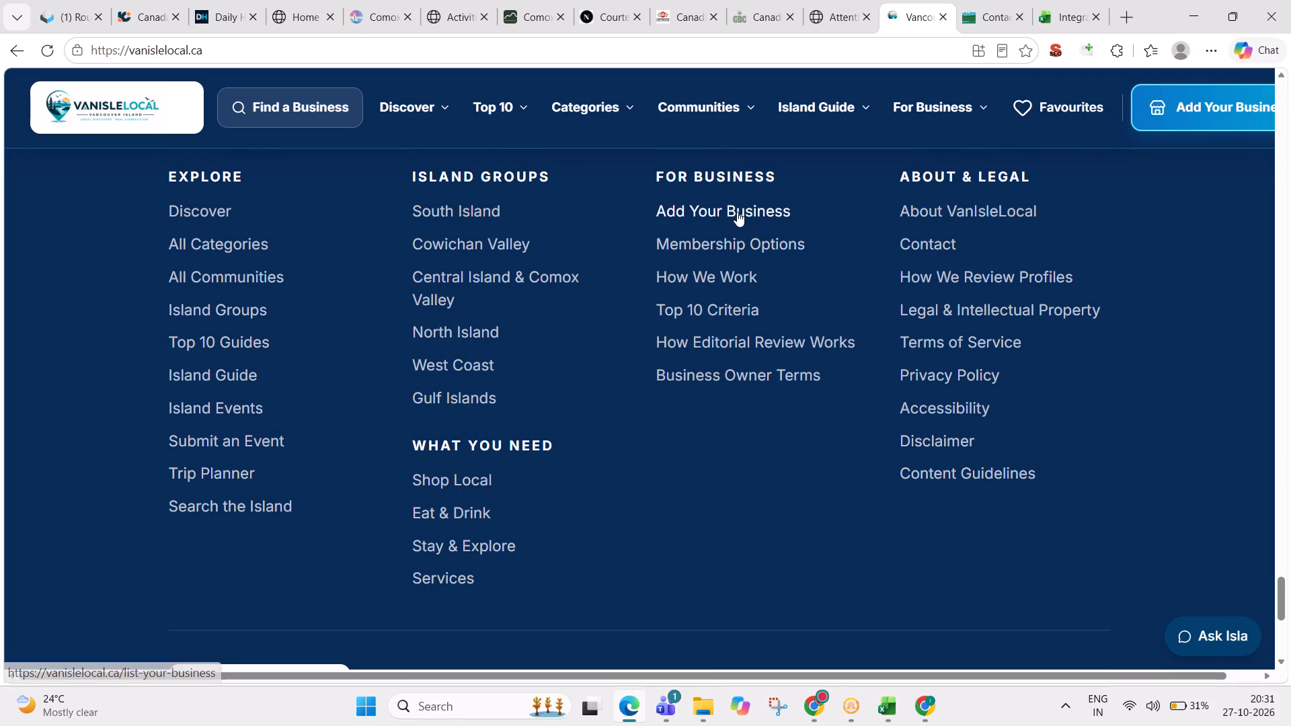
pyautogui.scroll(-2, 713, 430)
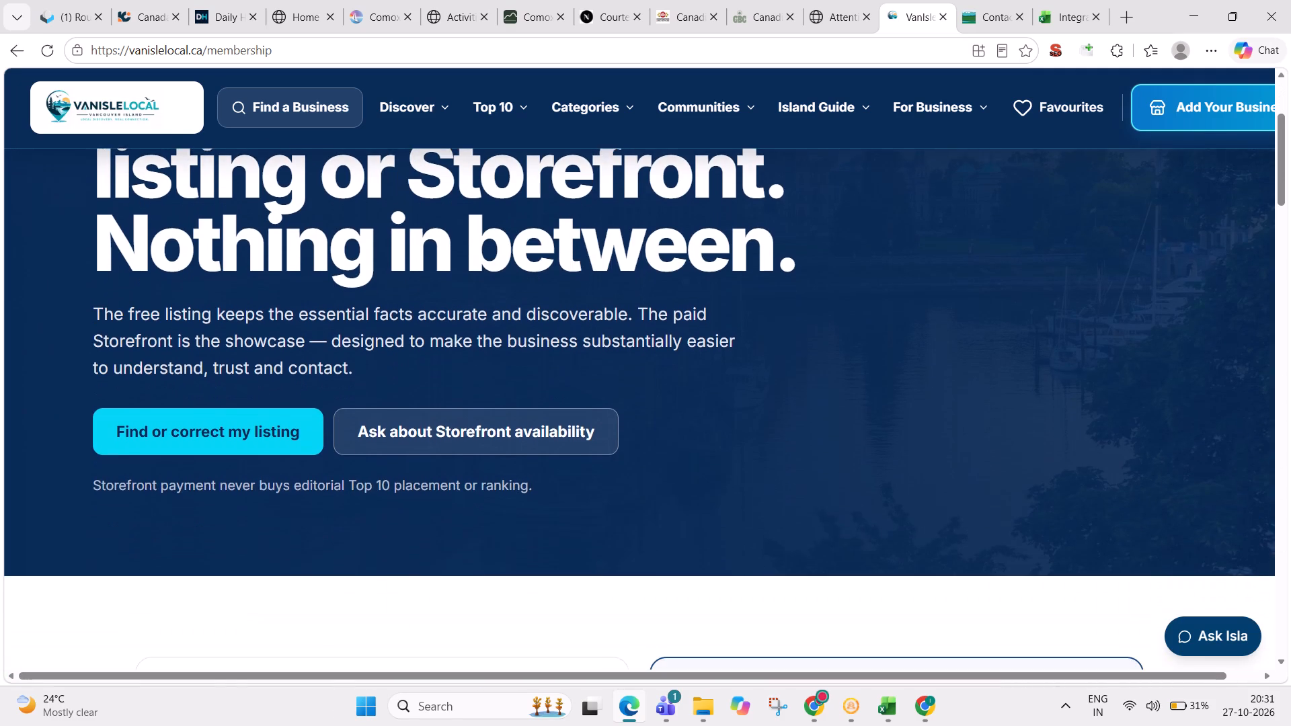
pyautogui.scroll(-1, 713, 430)
pyautogui.scroll(1, 713, 430)
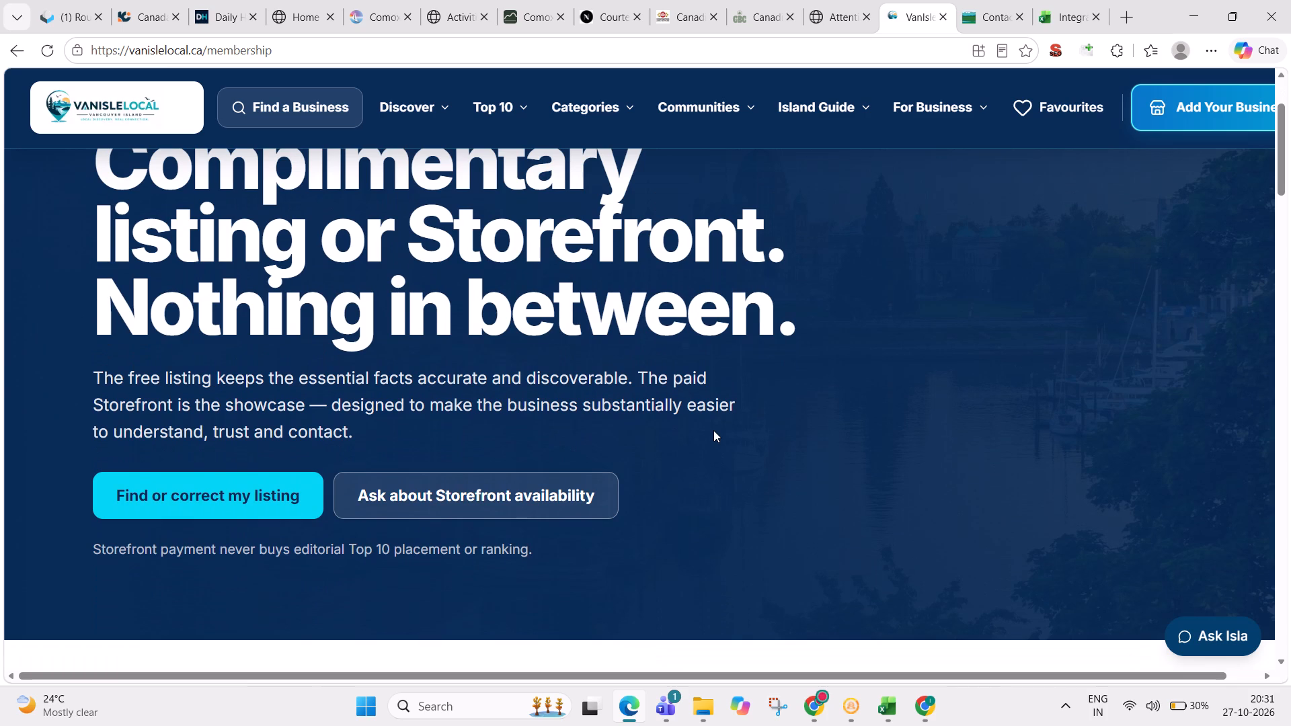
pyautogui.scroll(-1, 713, 430)
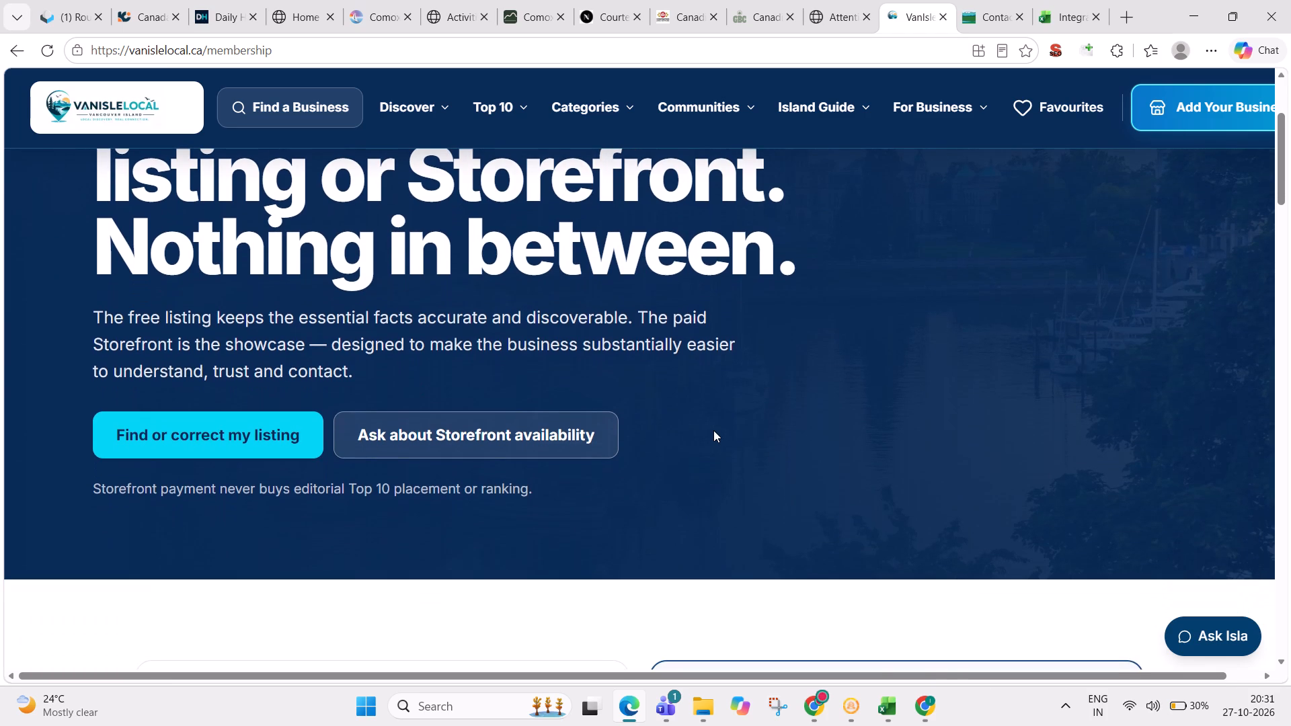
pyautogui.scroll(-4, 713, 430)
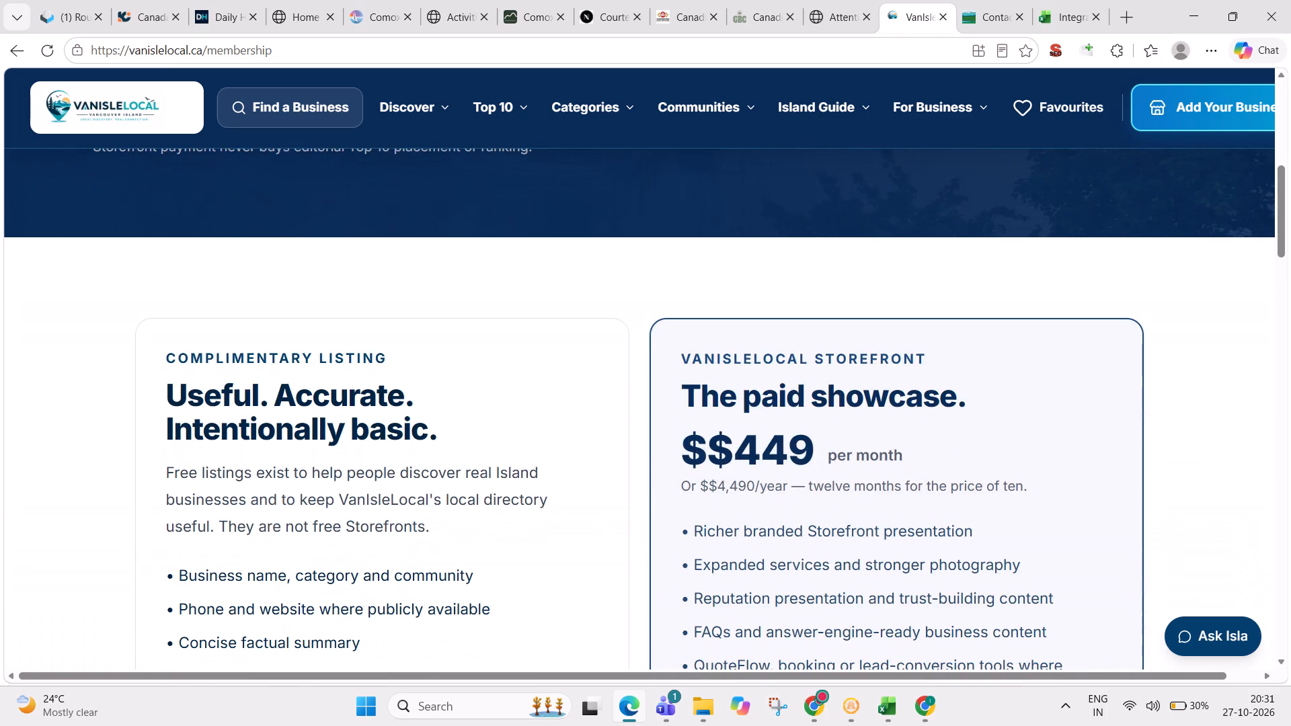
pyautogui.scroll(-5, 713, 430)
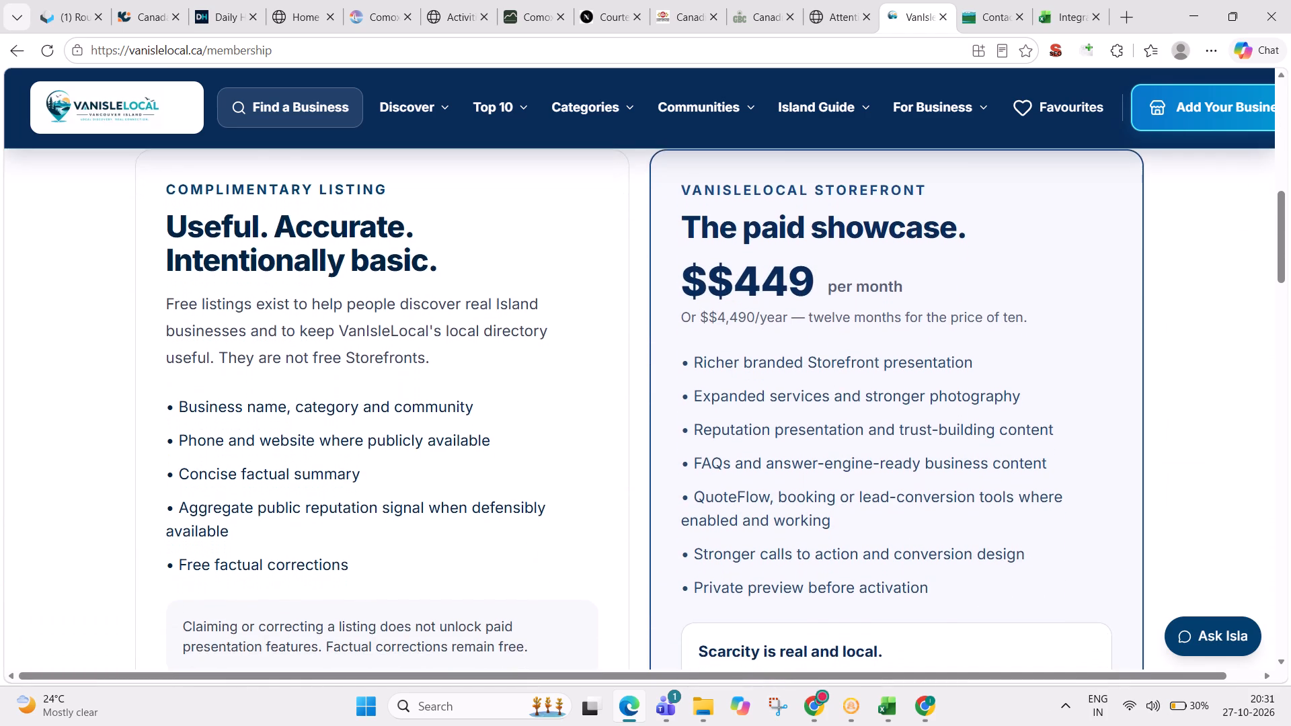
pyautogui.scroll(-5, 713, 430)
pyautogui.scroll(1, 713, 430)
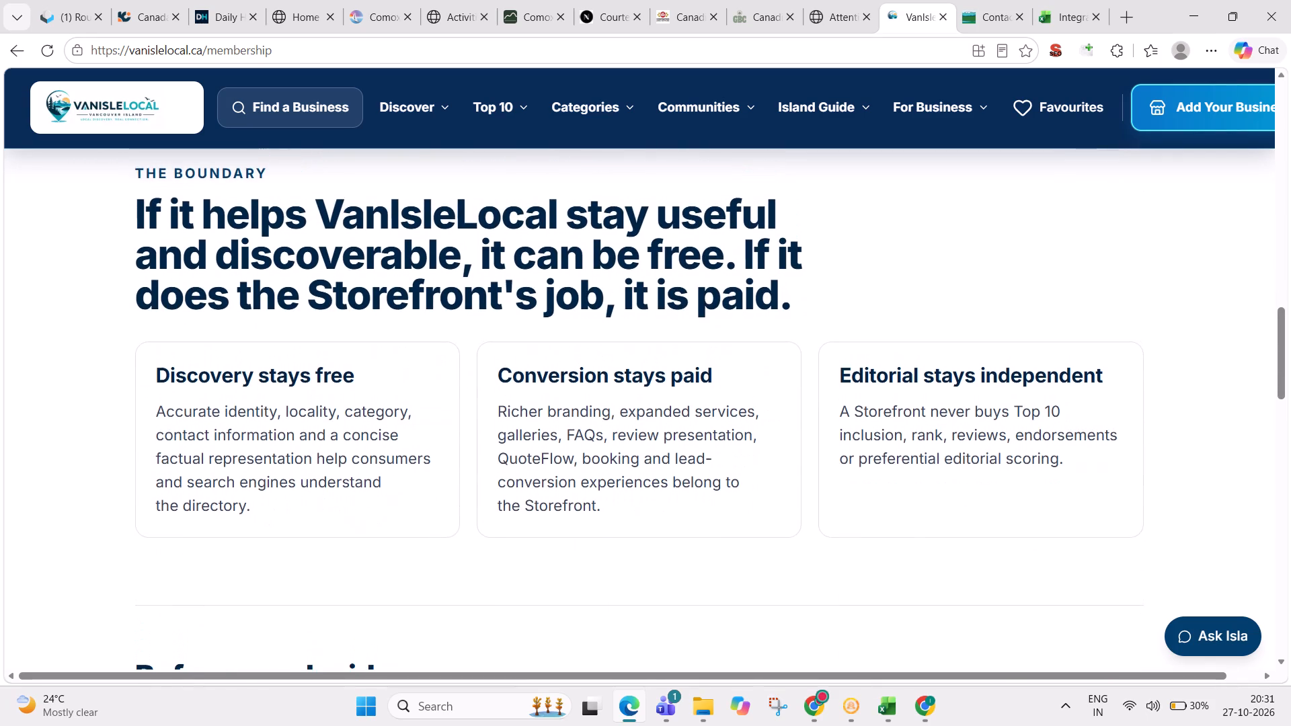
pyautogui.scroll(-11, 713, 430)
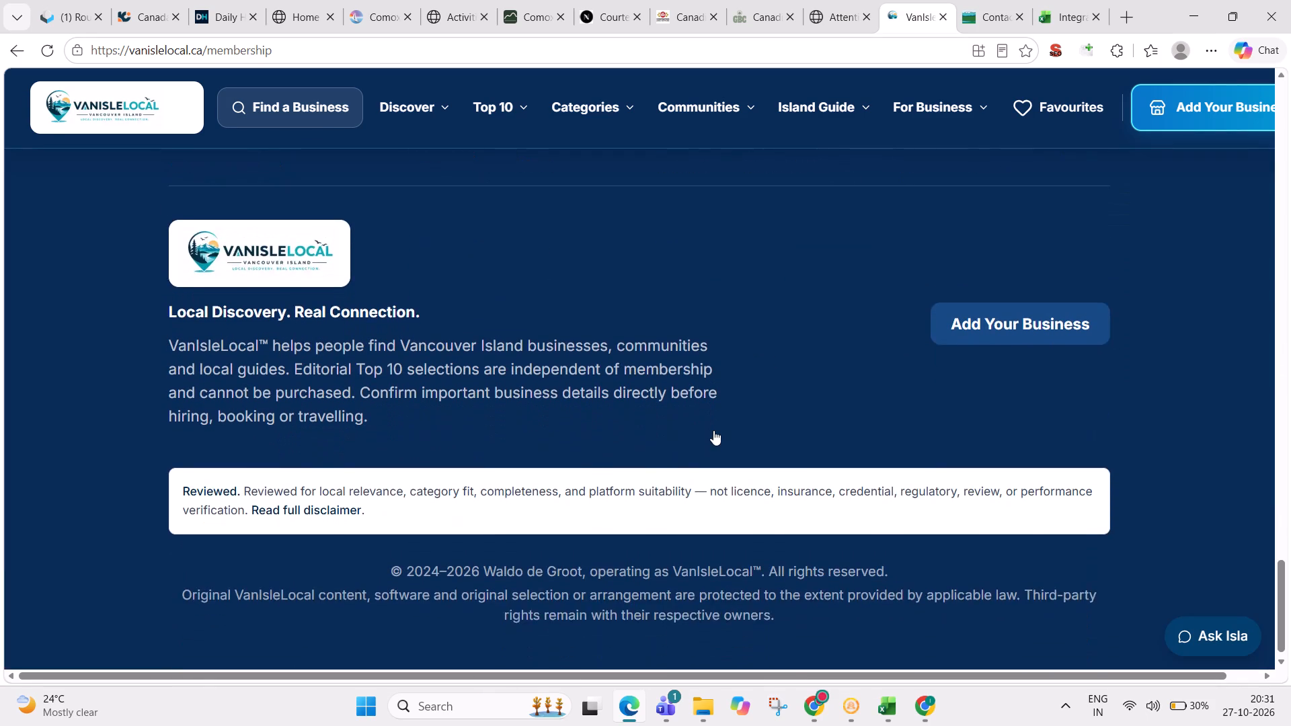
pyautogui.scroll(-3, 713, 430)
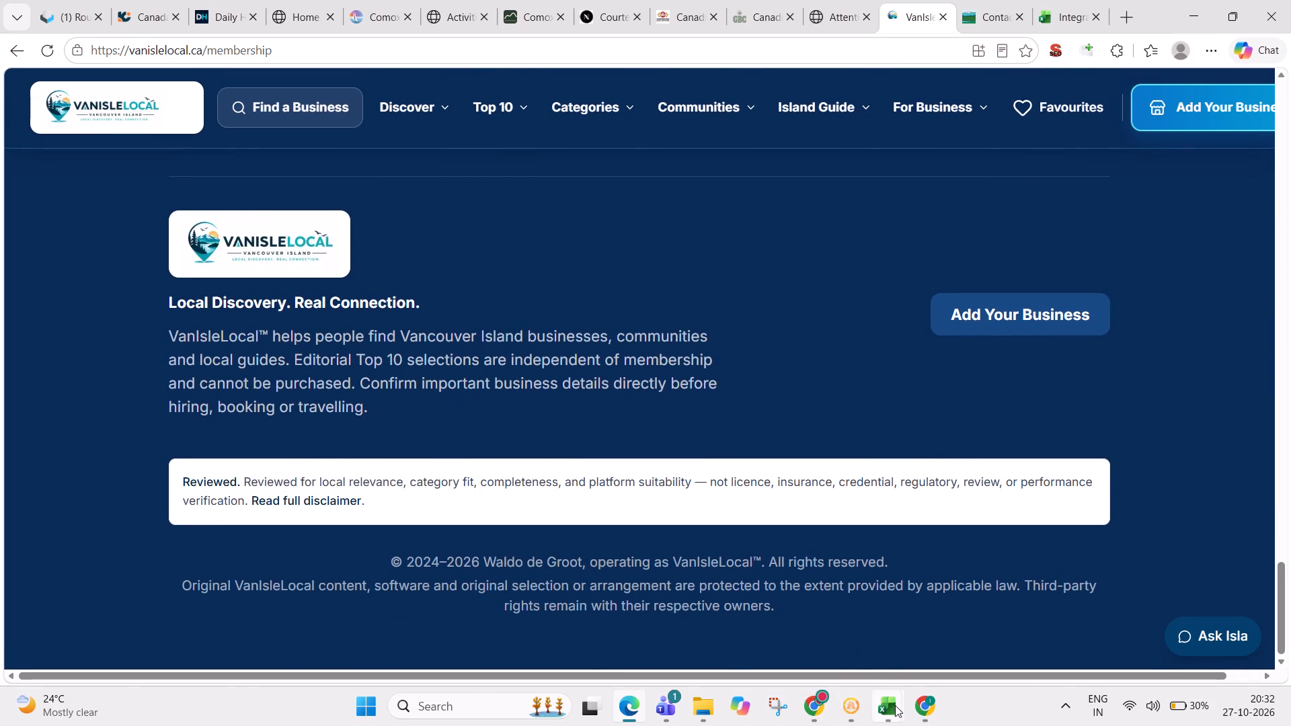
# Switch to the backlink opportunities workbook in Excel and open the greenbuildingcanada.ca directory link from its website list.
pyautogui.click(895, 705)
pyautogui.click(806, 602)
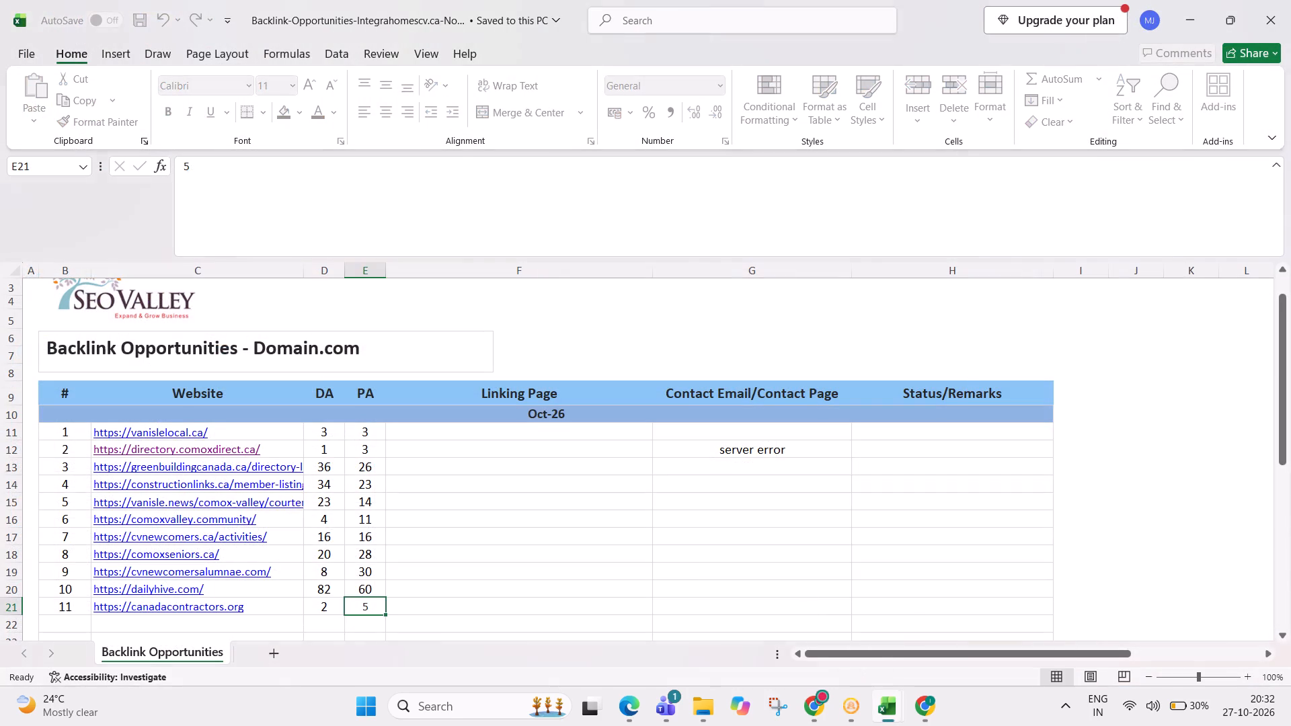
pyautogui.click(884, 433)
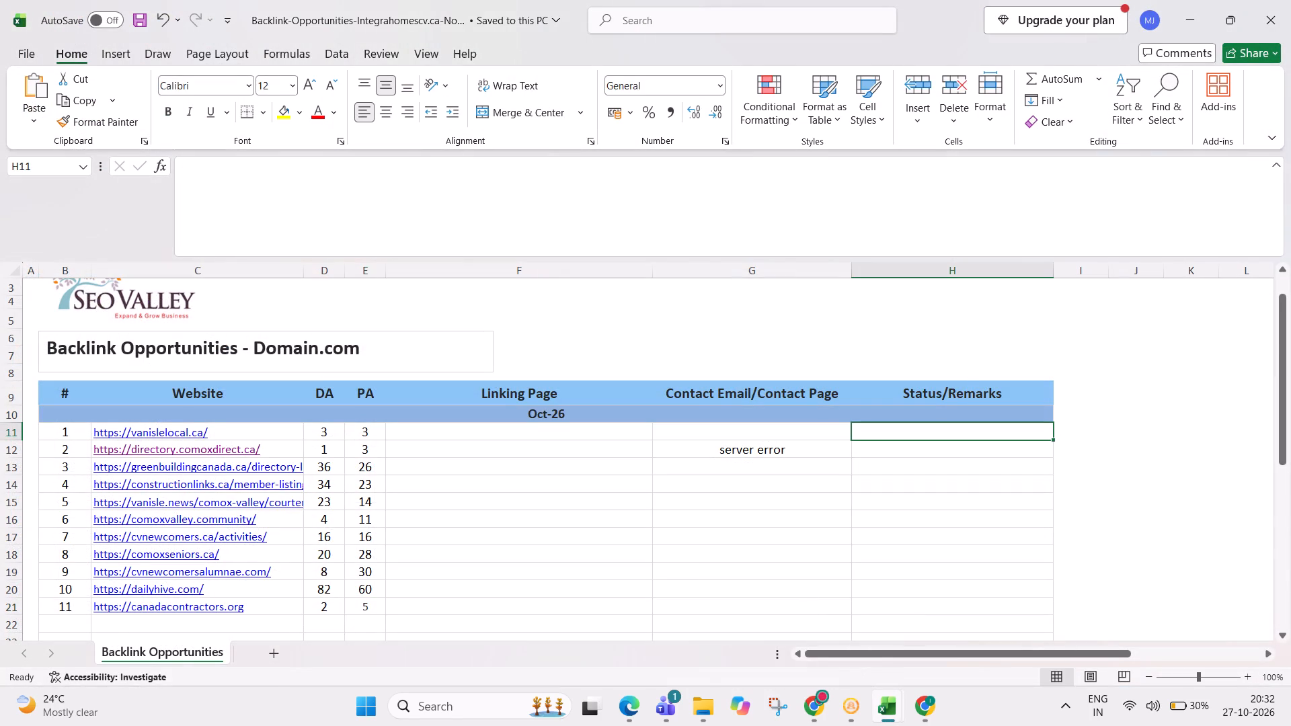
pyautogui.click(272, 469)
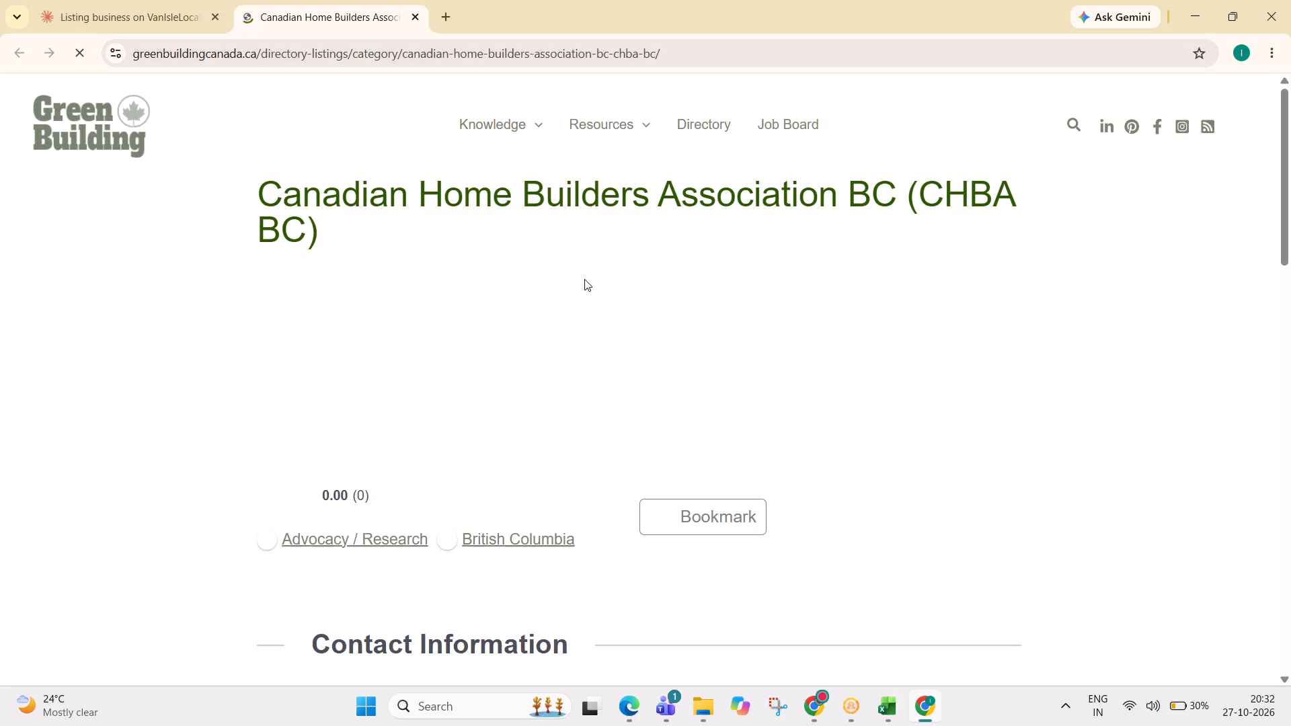
# Switch back to Edge and look through the open candidate sites, including comoxvalley.community, comoxseniors.ca and cvnewcomersalumnae.com, for listing opportunities.
pyautogui.click(639, 706)
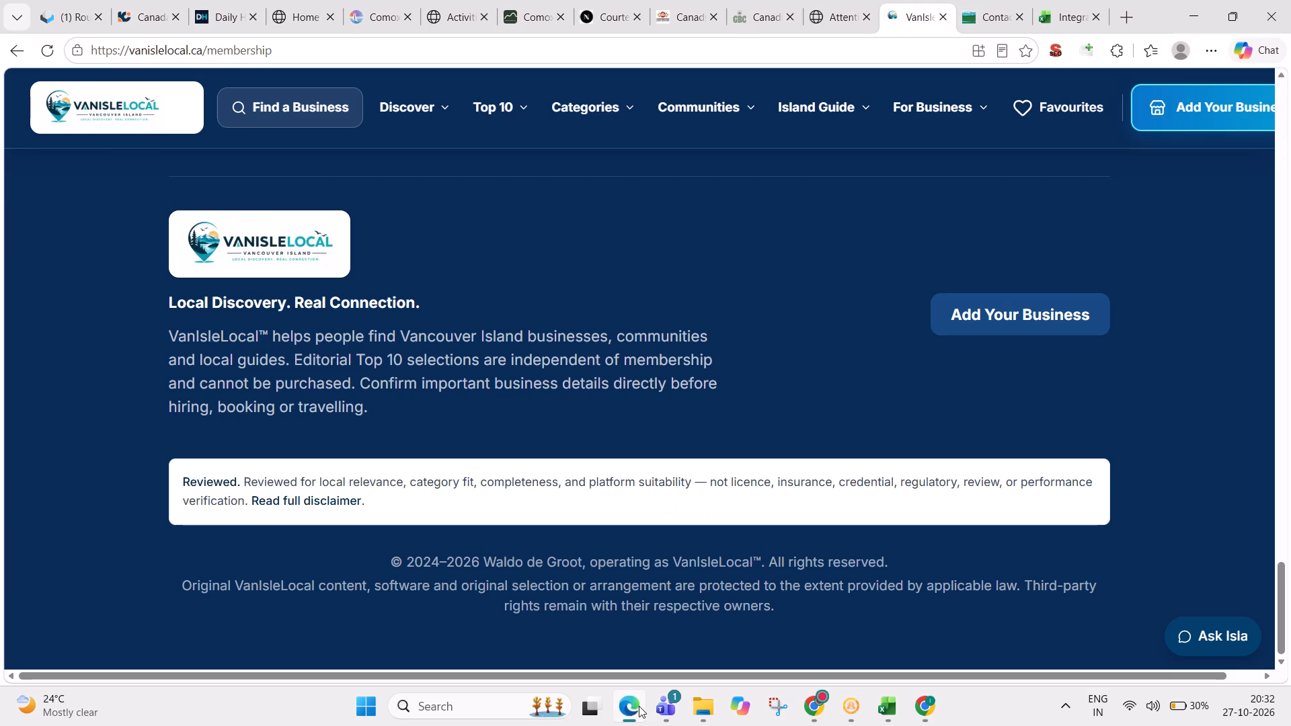
pyautogui.click(526, 0)
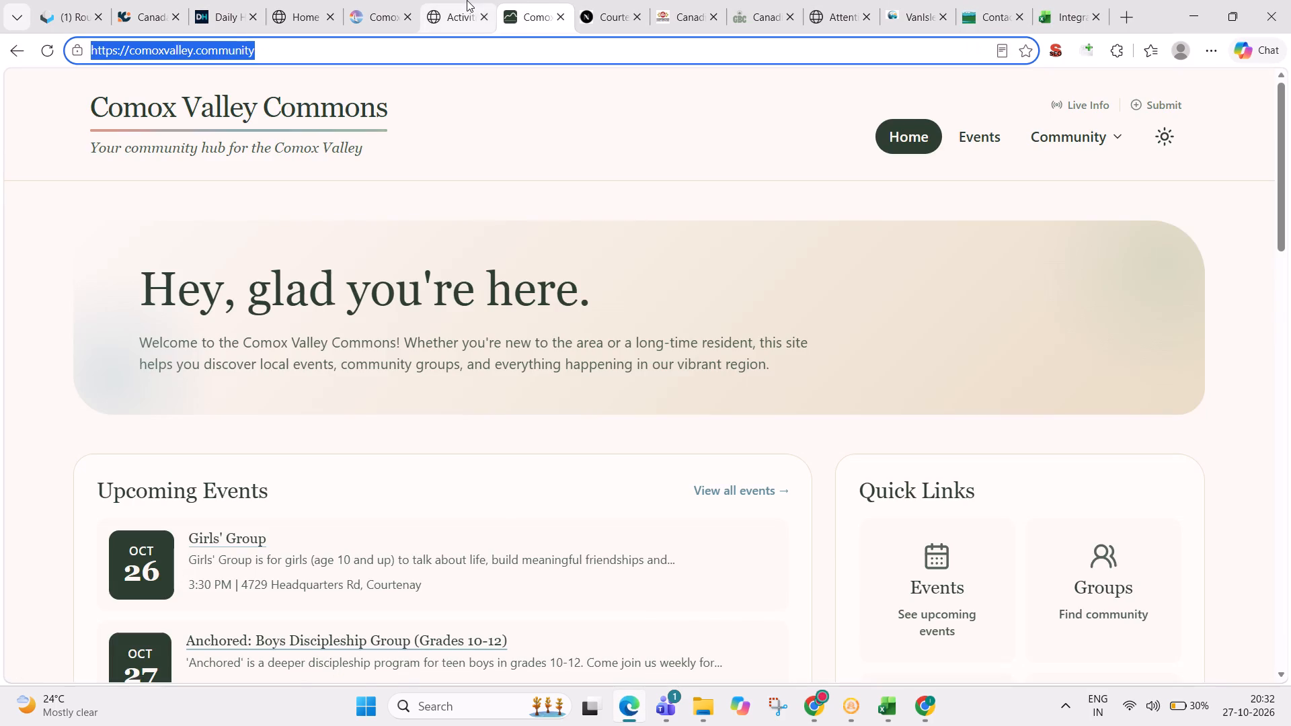
pyautogui.click(467, 0)
pyautogui.click(390, 0)
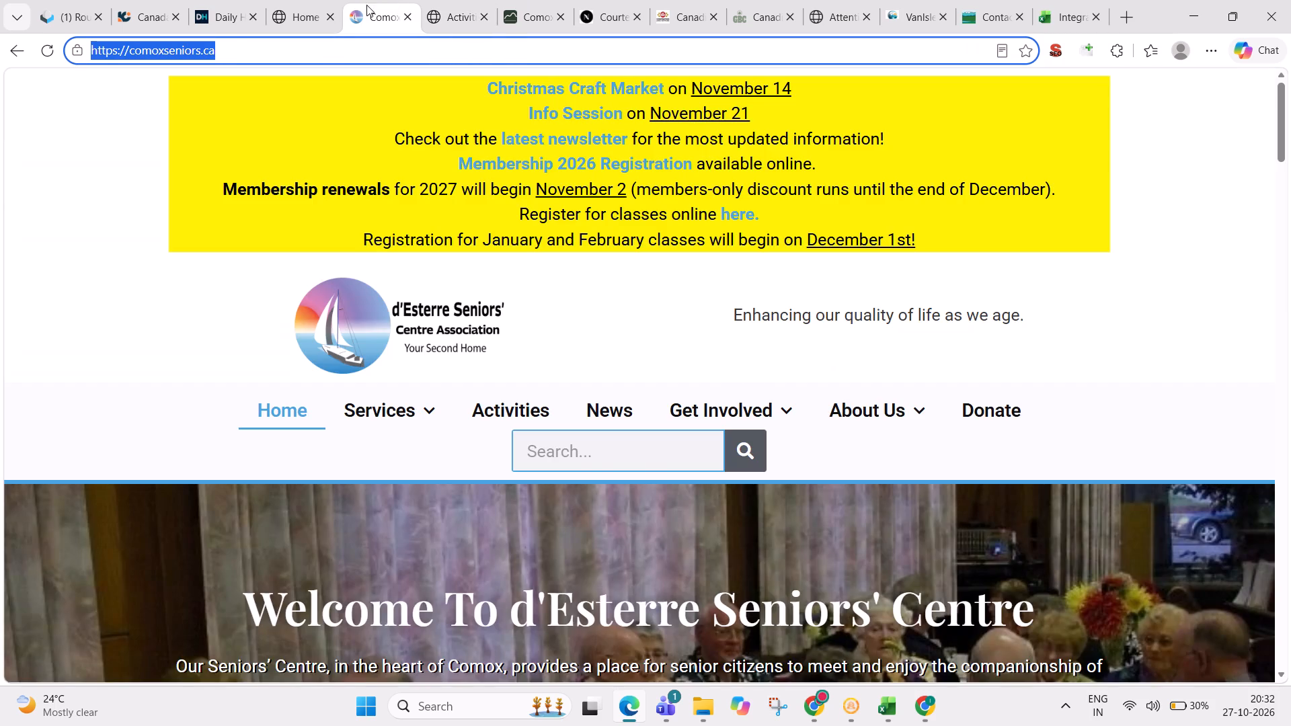
pyautogui.click(303, 1)
pyautogui.scroll(-1, 313, 347)
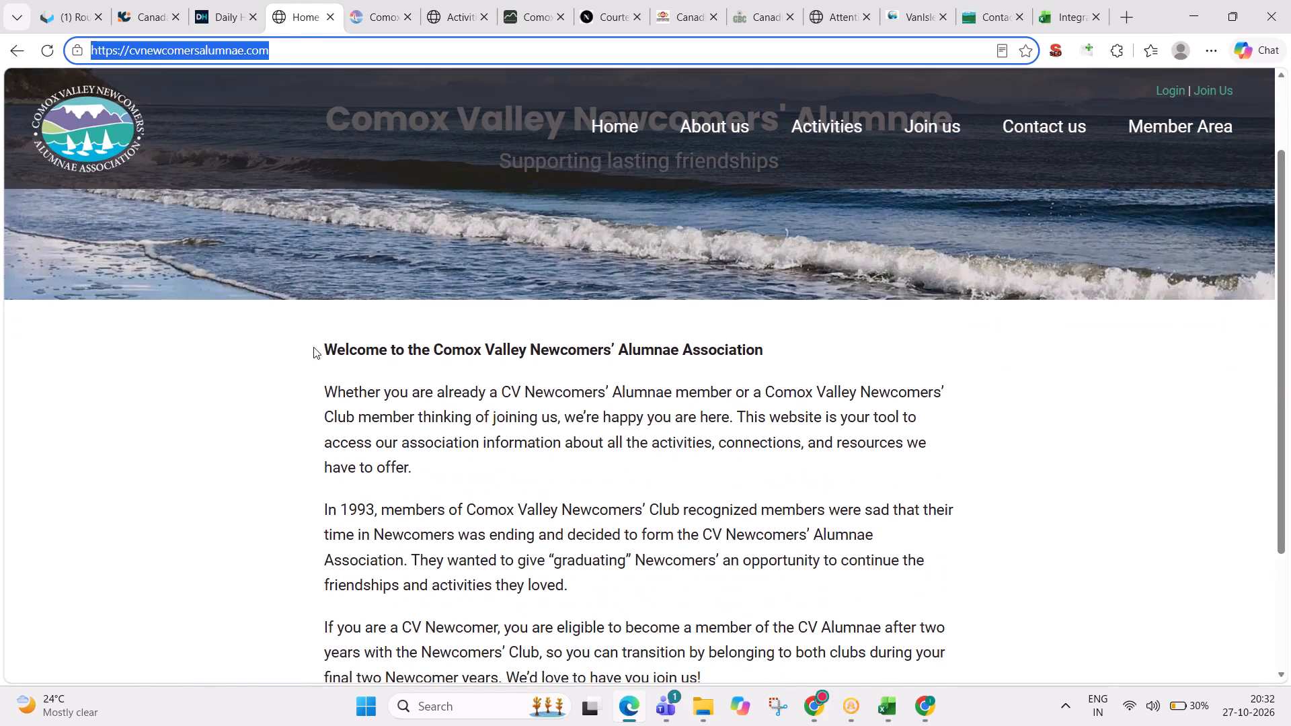
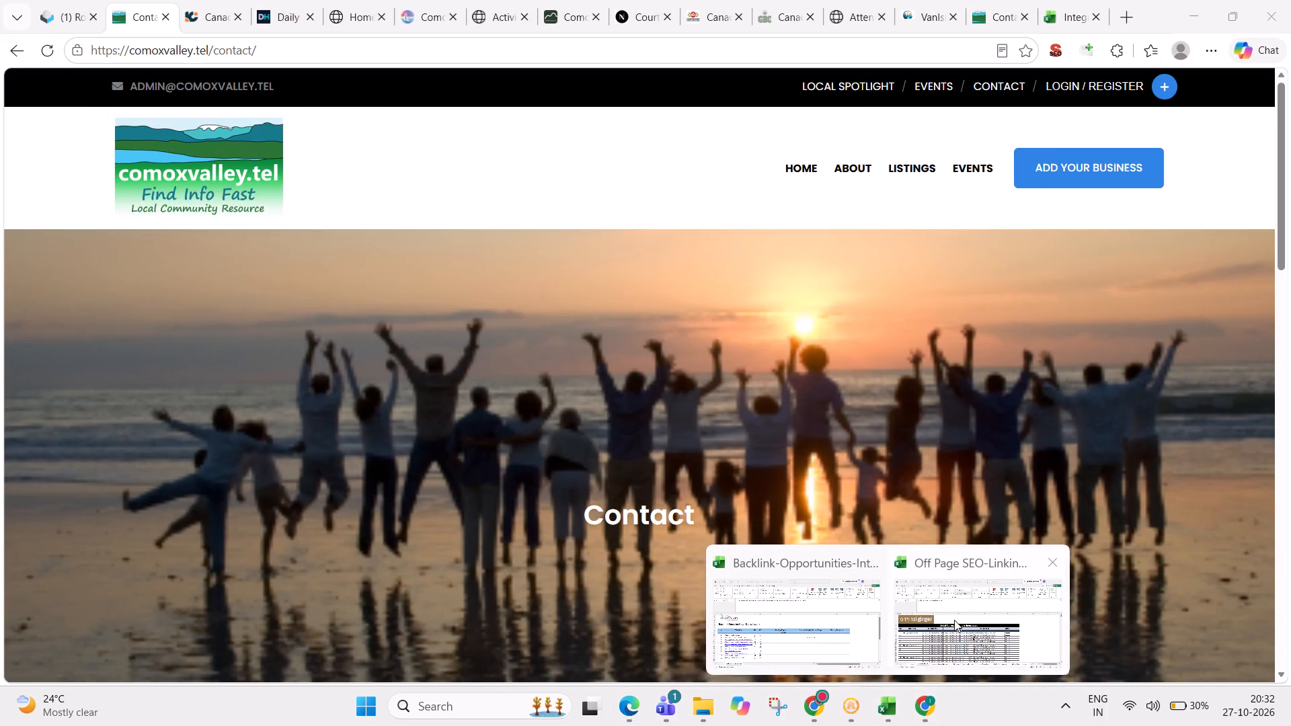
# Switch to the backlink opportunities workbook in Excel.
pyautogui.click(822, 601)
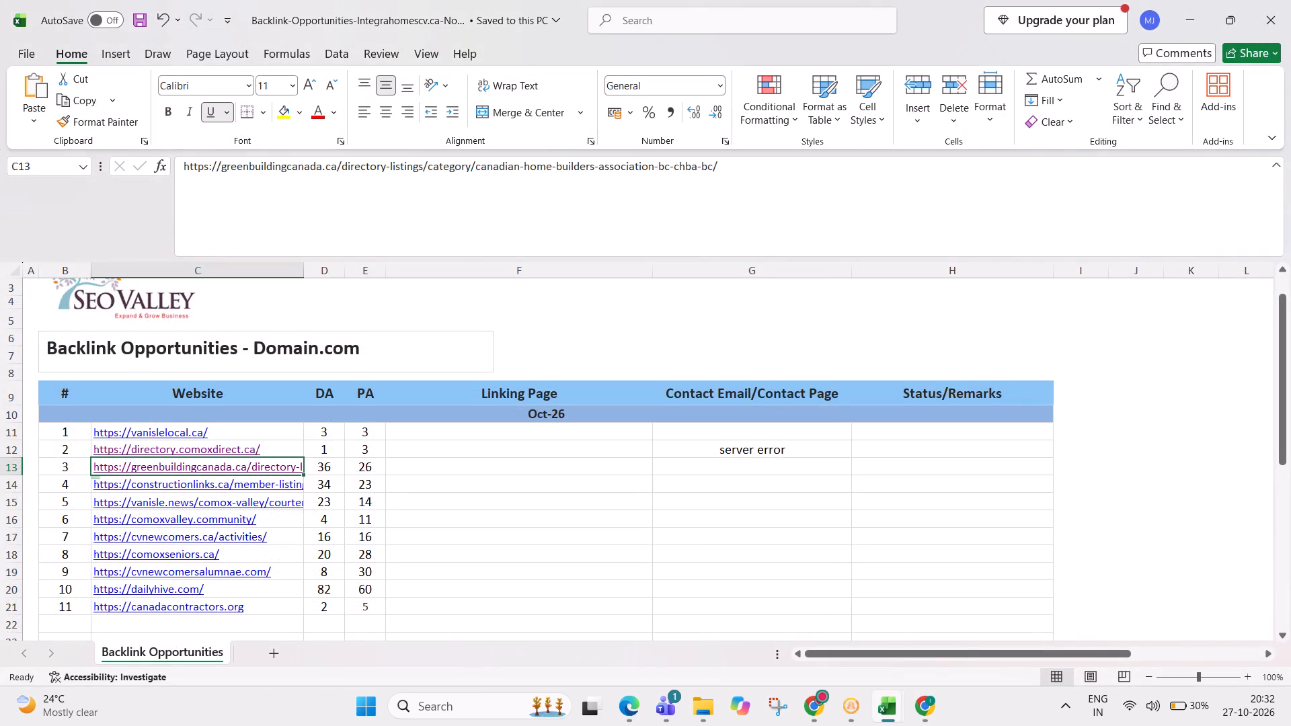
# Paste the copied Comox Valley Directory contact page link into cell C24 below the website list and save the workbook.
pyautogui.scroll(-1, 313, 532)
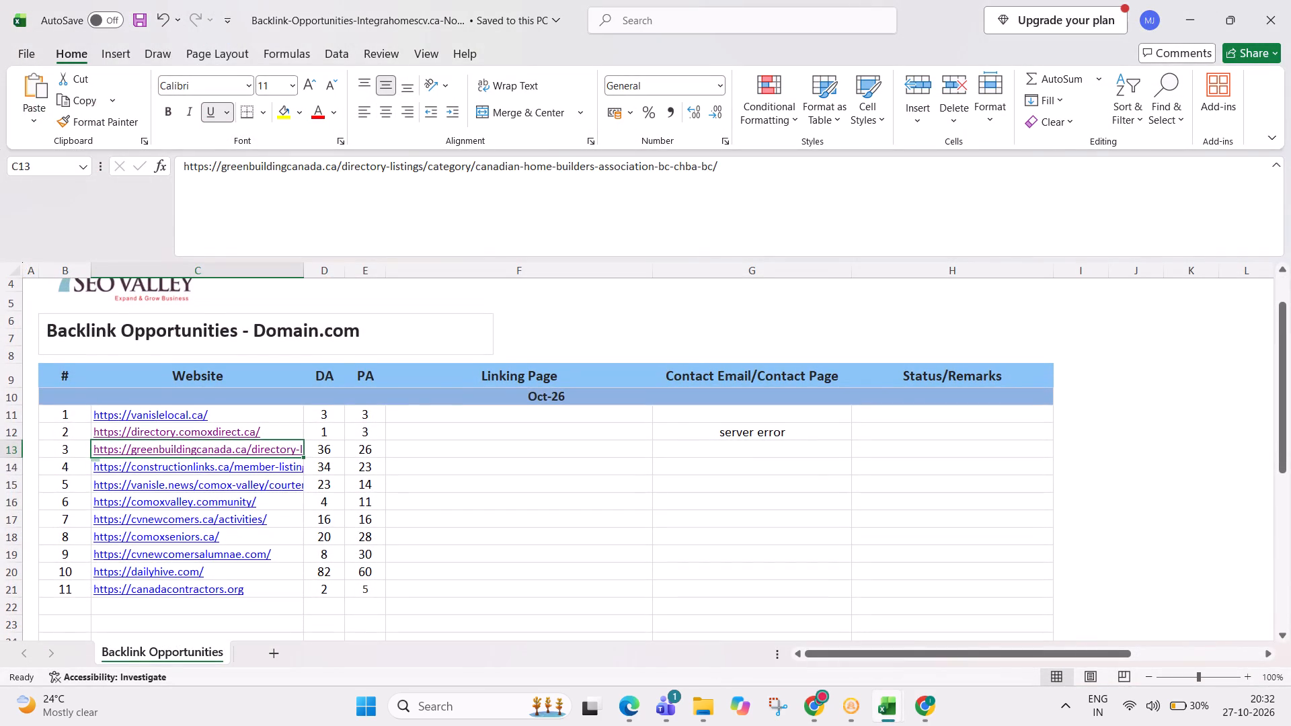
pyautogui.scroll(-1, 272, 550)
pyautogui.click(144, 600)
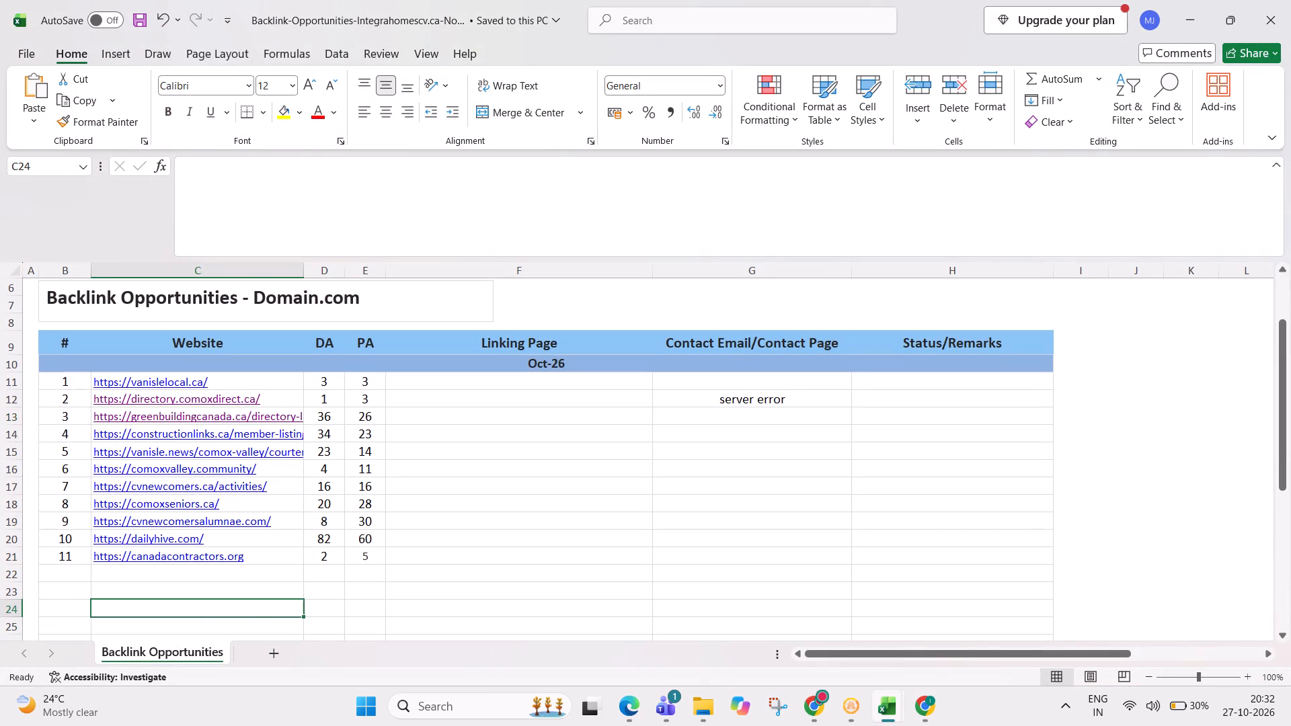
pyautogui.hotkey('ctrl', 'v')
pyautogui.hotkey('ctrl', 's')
# Insert a blank row above the vanislelocal.ca entry, directly under the Oct-26 row.
pyautogui.click(0, 381)
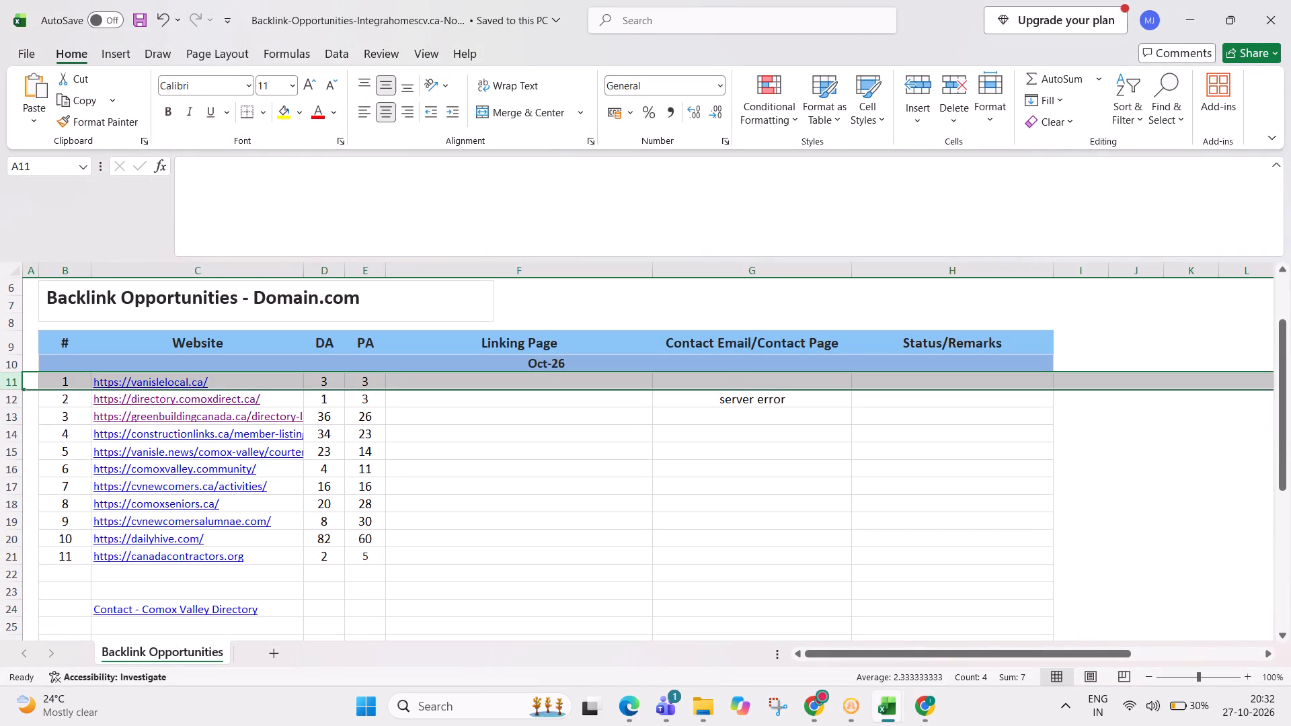
pyautogui.click(919, 86)
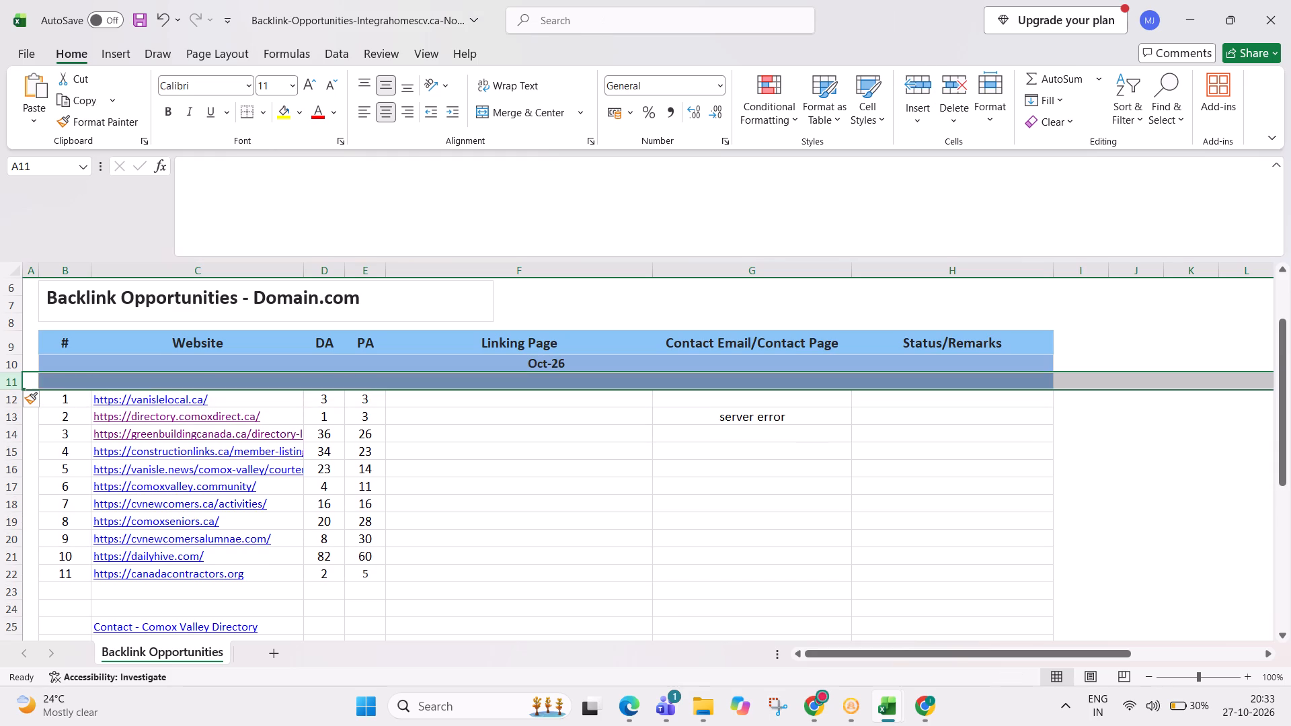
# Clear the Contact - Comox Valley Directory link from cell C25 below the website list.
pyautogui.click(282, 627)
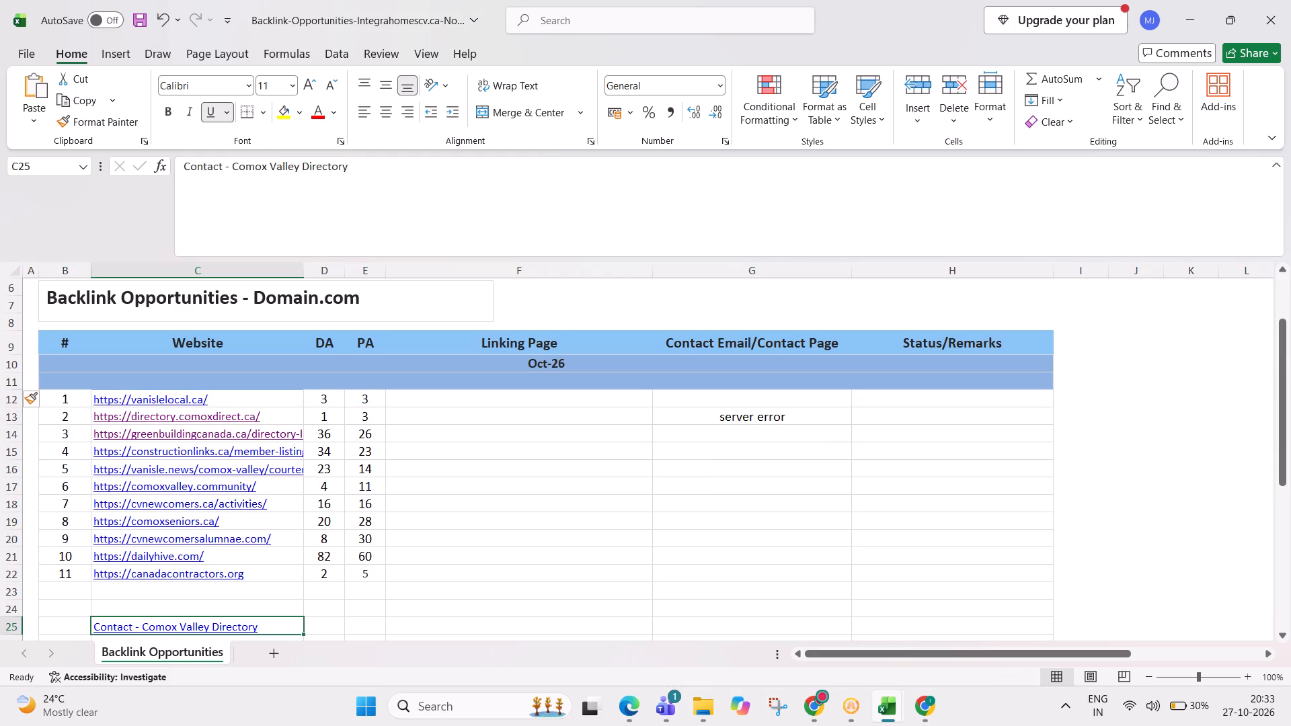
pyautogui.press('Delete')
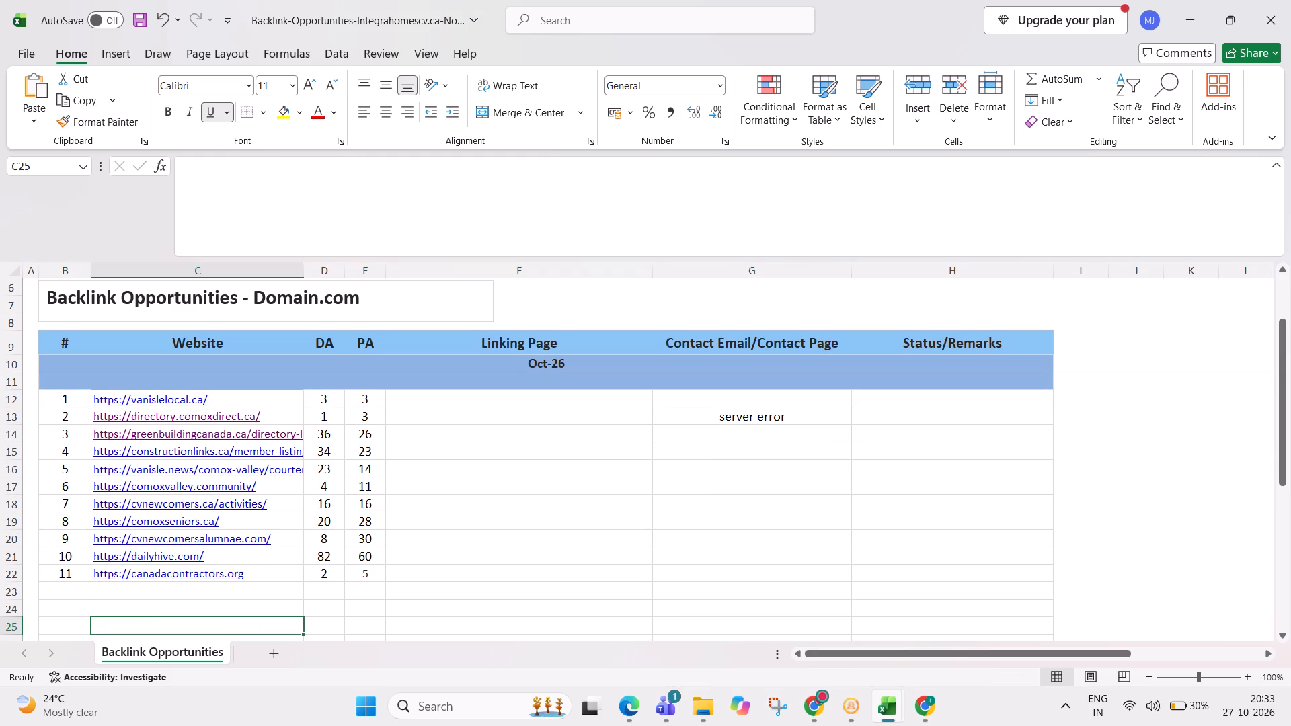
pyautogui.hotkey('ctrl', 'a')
pyautogui.click(271, 382)
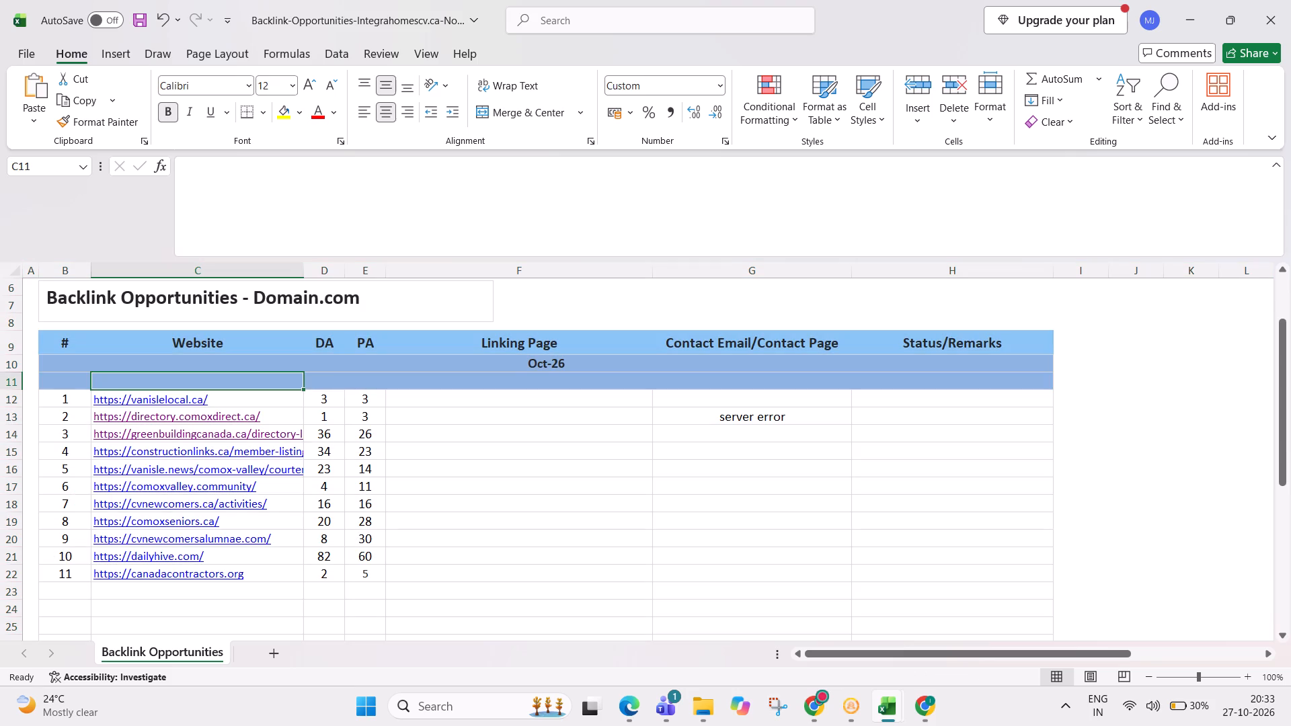
pyautogui.click(305, 118)
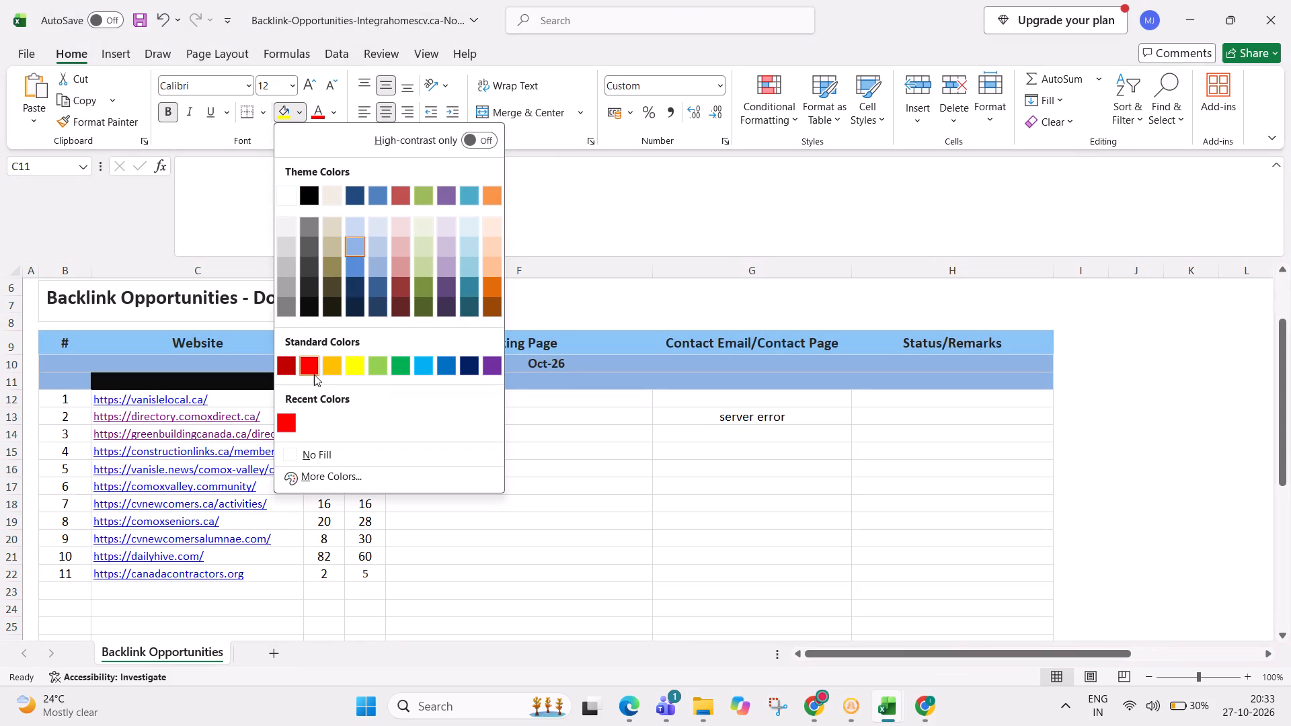
pyautogui.click(286, 196)
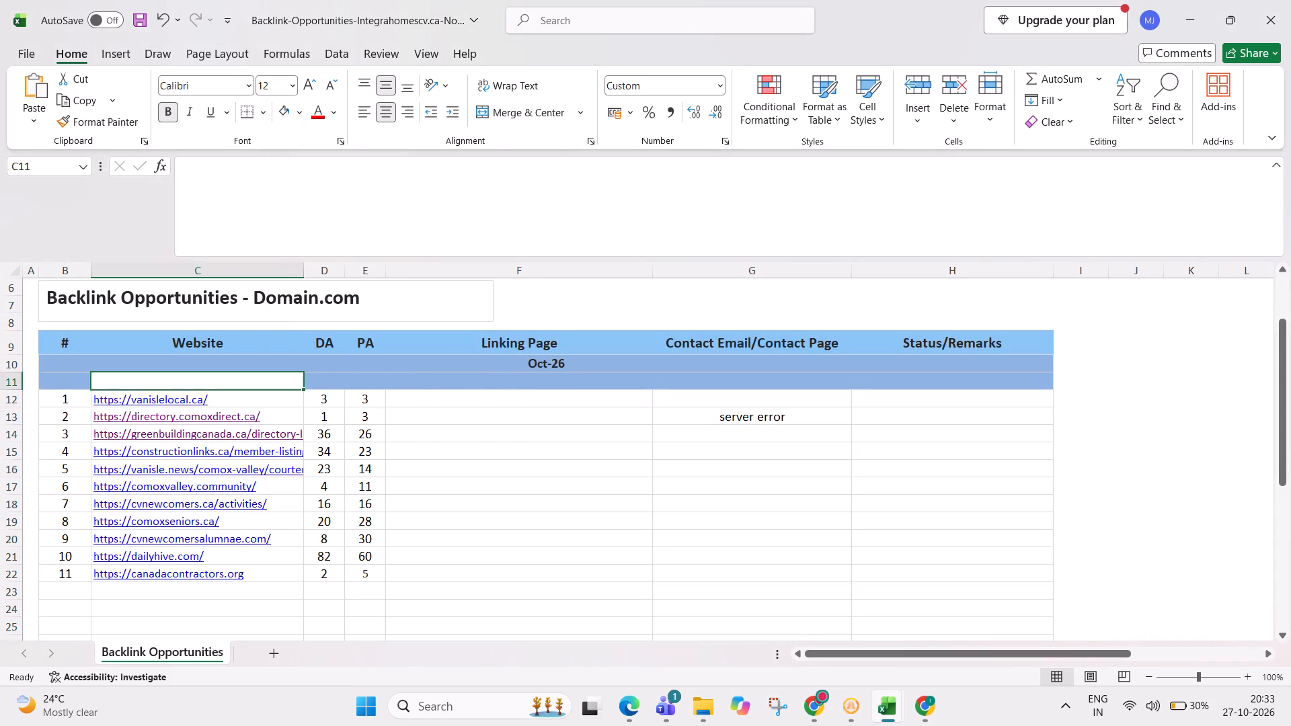
pyautogui.doubleClick(183, 380)
pyautogui.hotkey('ctrl', 'v')
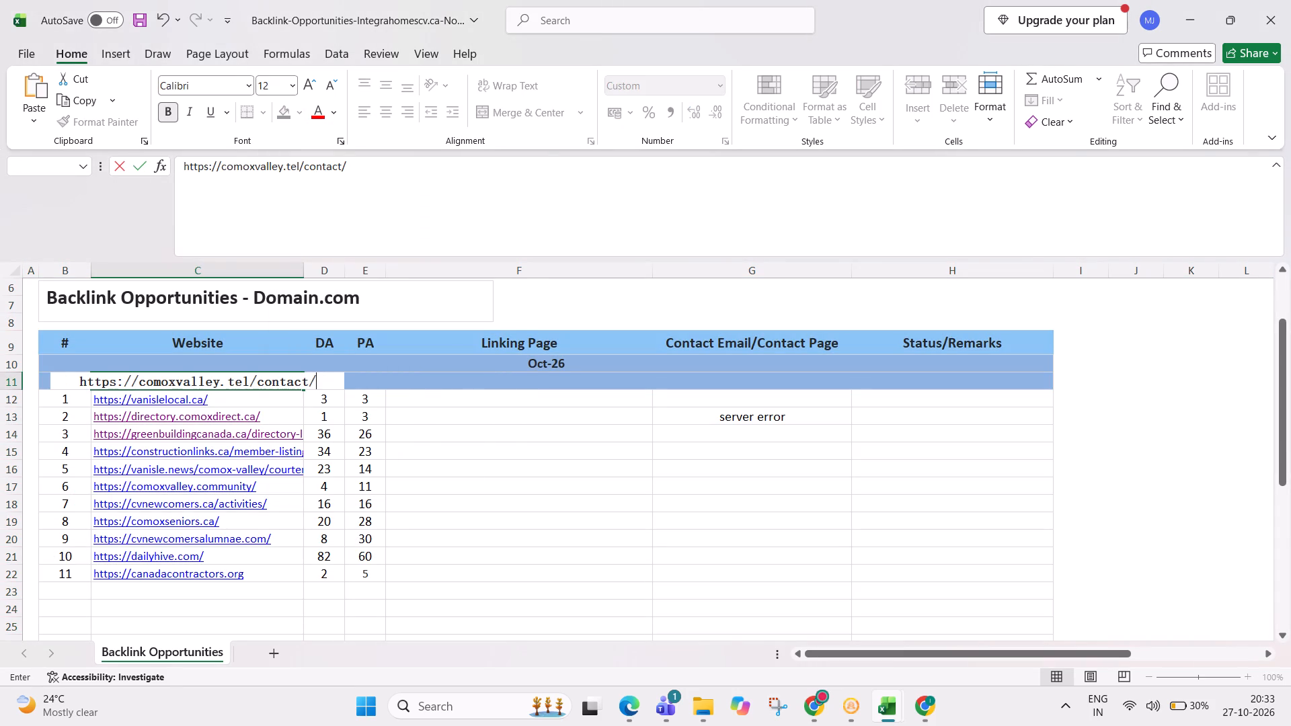
pyautogui.click(303, 493)
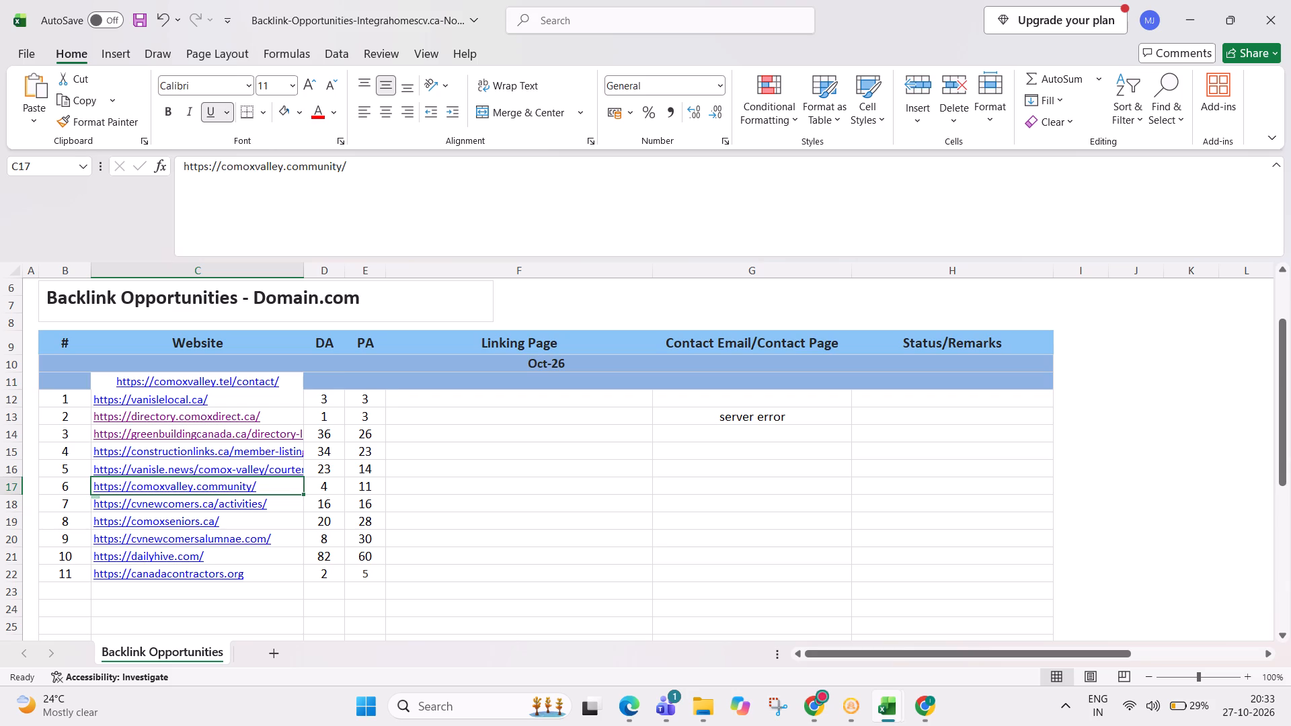
# Fill the rest of row 11, cells D11 to H11 and B11, white and save the workbook.
pyautogui.moveTo(331, 382); pyautogui.dragTo(931, 379)
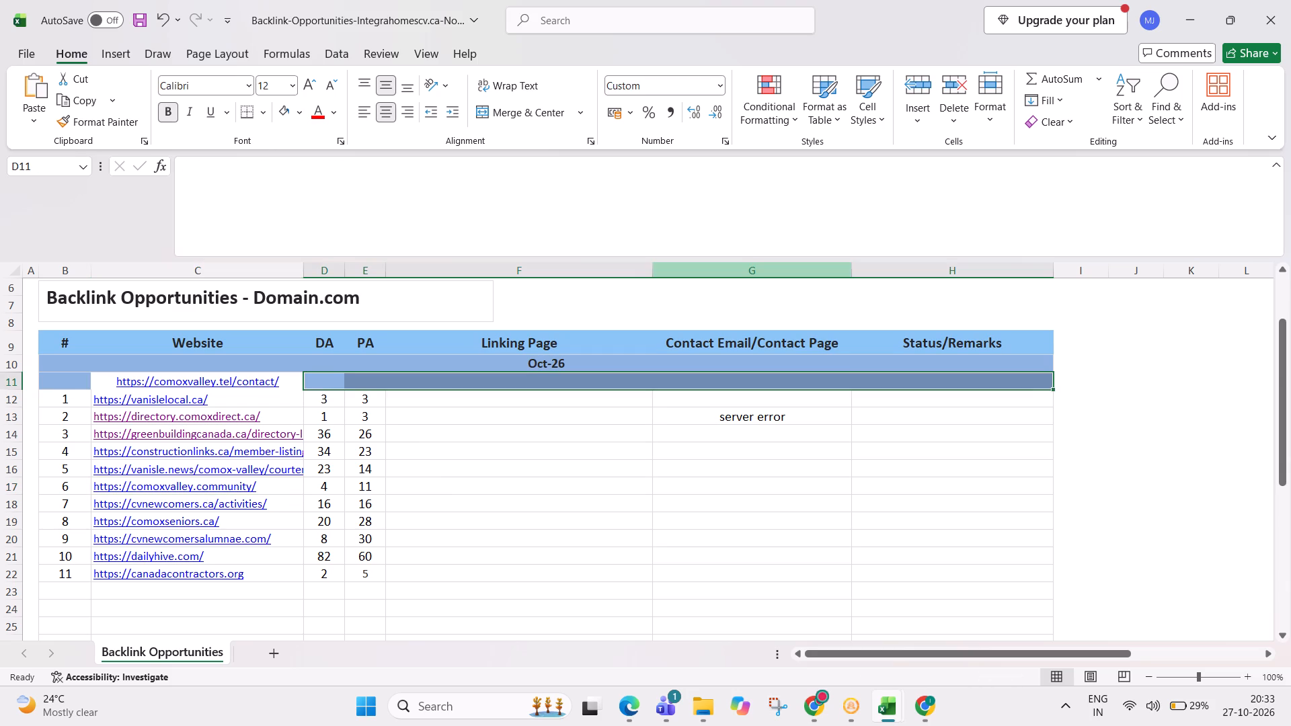
pyautogui.click(284, 112)
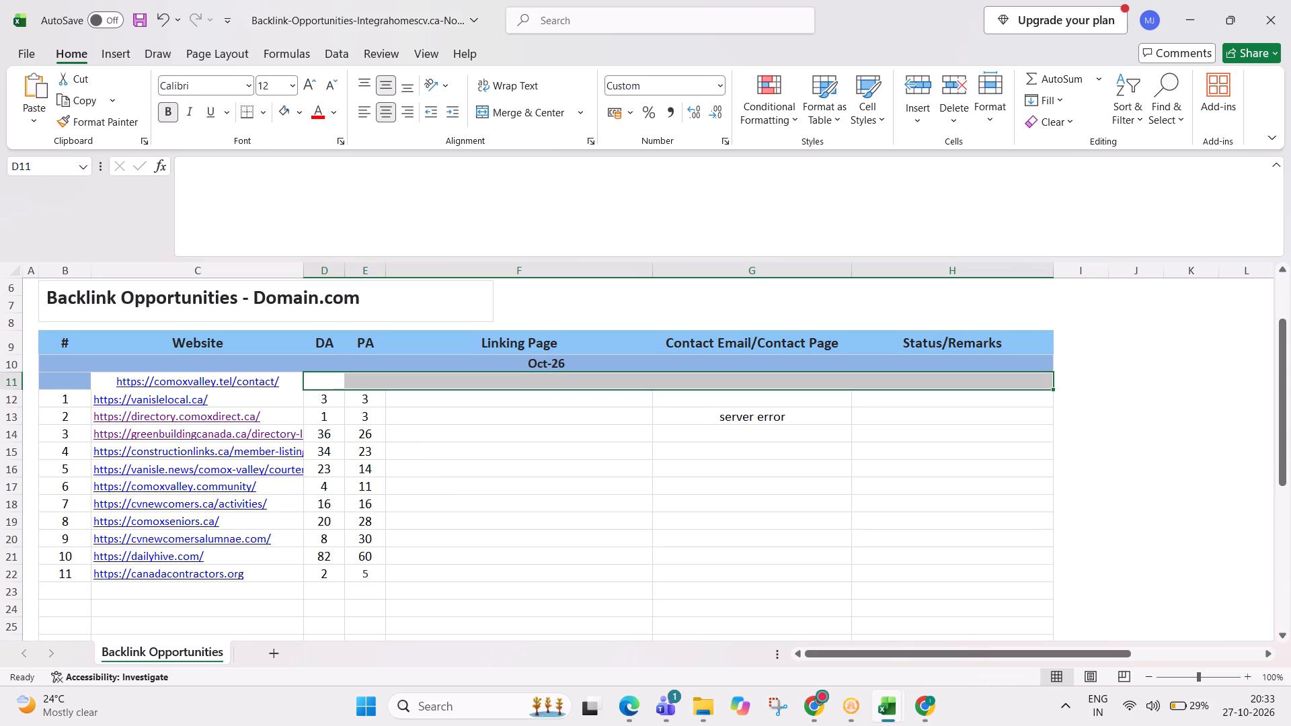
pyautogui.click(65, 382)
pyautogui.click(287, 108)
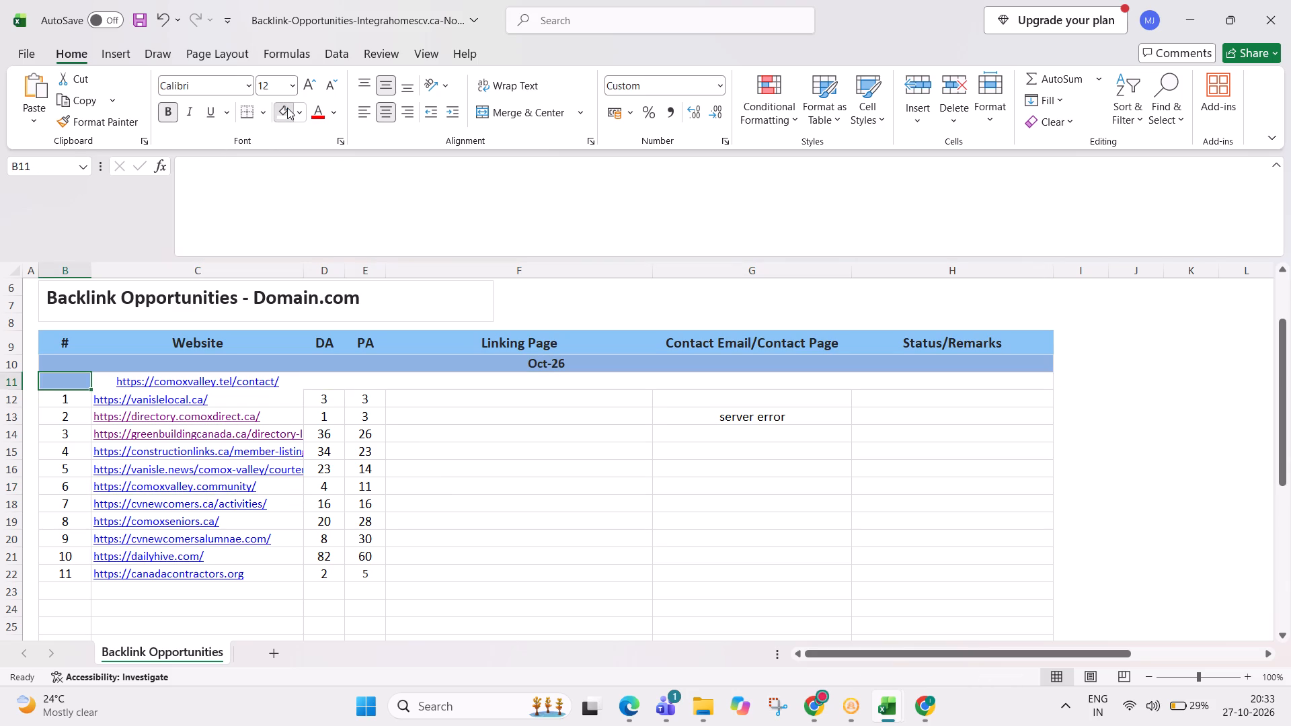
pyautogui.hotkey('ctrl', 's')
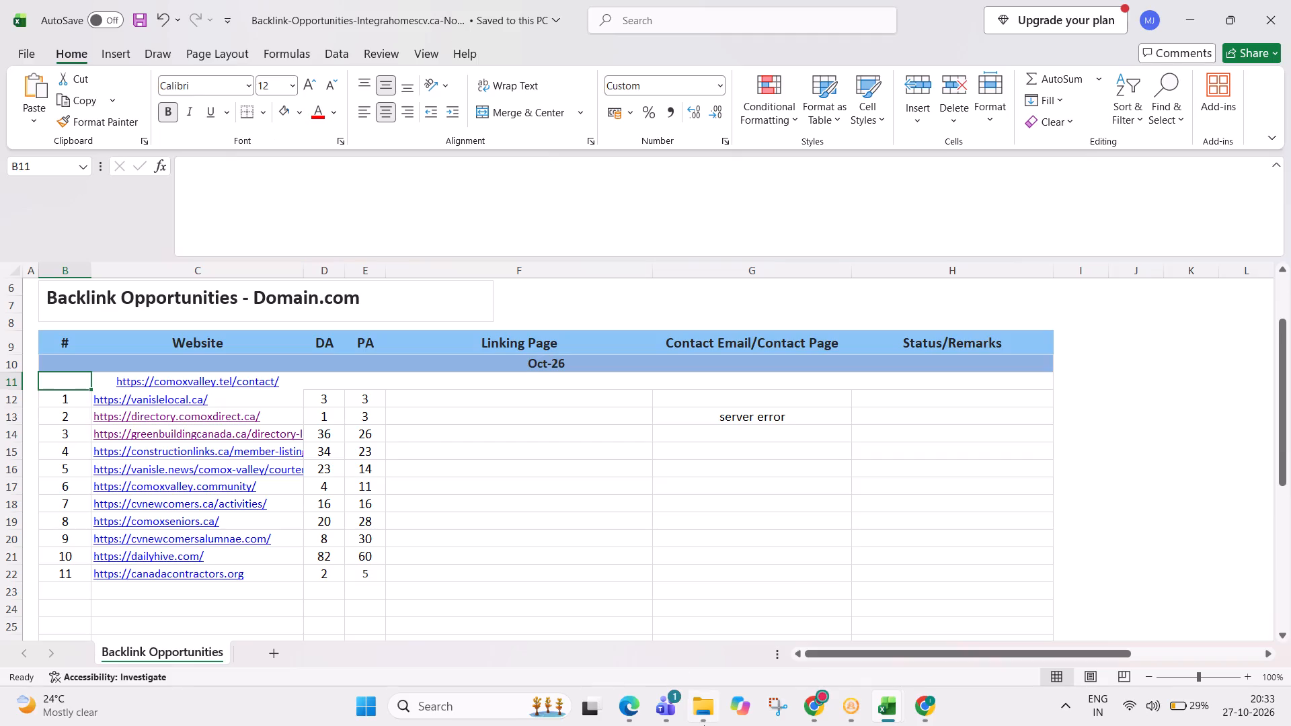